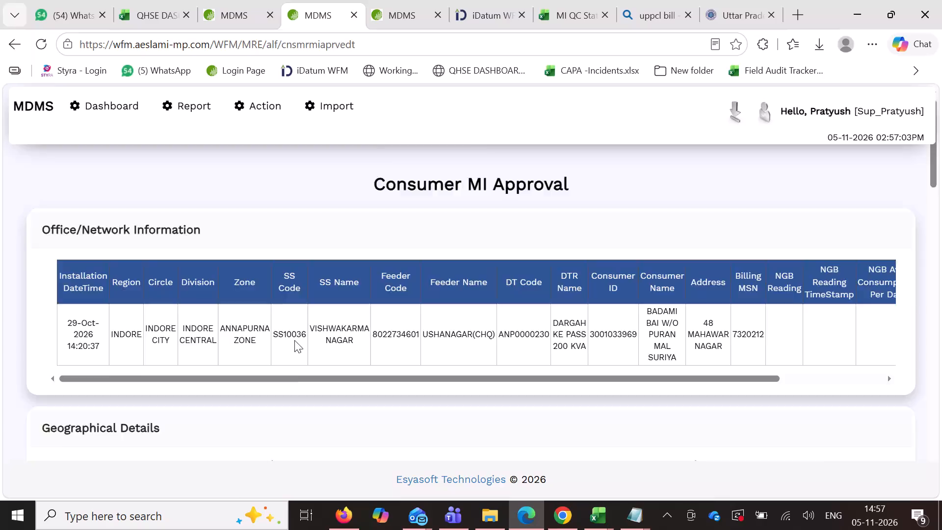
# Examine the Old Meter Final Reading kWh photo, rotating it once, to check it against the recorded reading.
pyautogui.scroll(-4, 450, 325)
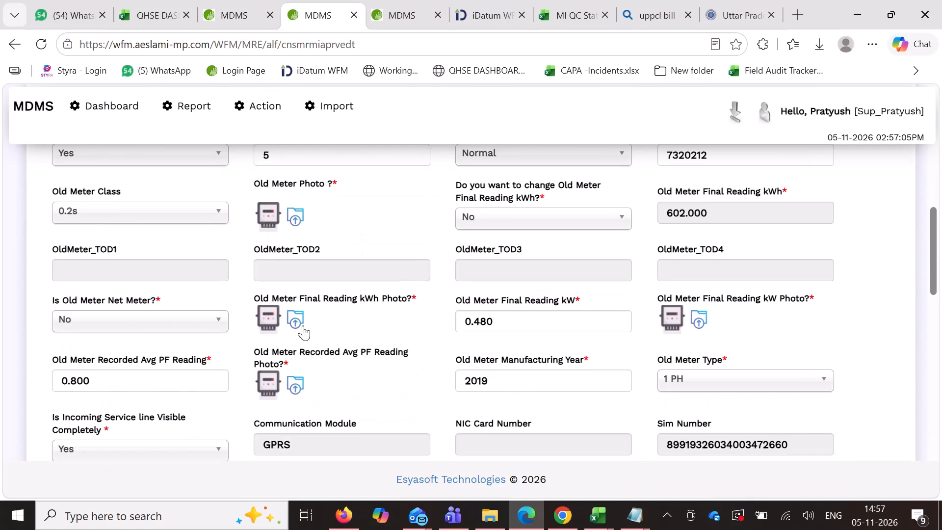
pyautogui.click(256, 318)
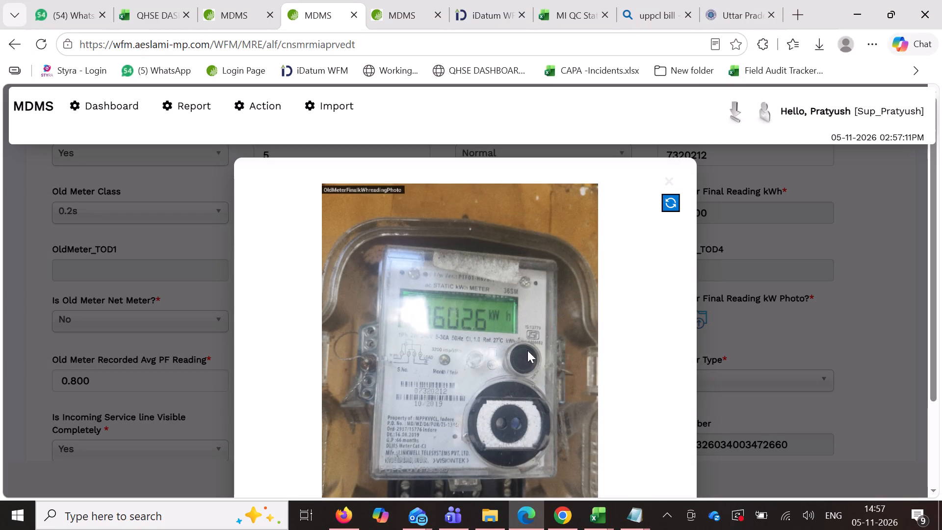
pyautogui.click(674, 198)
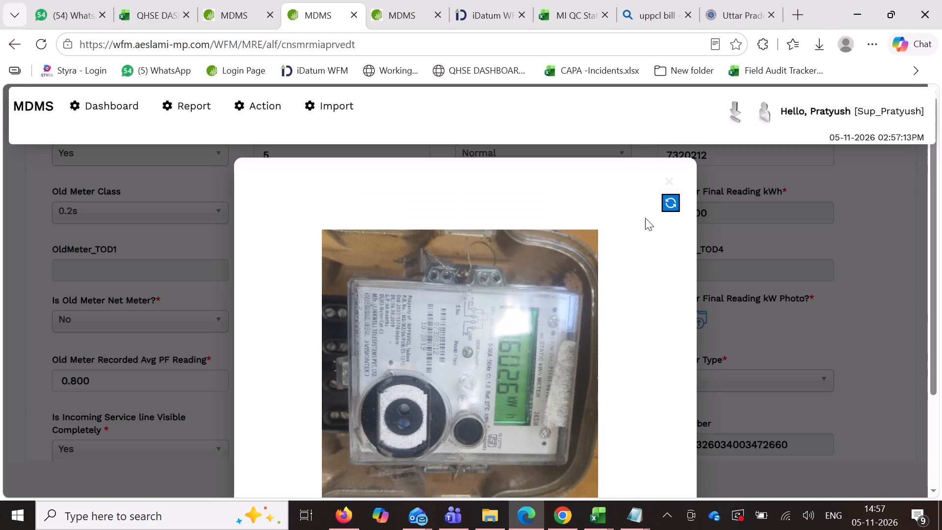
pyautogui.click(667, 176)
# Examine the New Meter Initial Reading kWh photo to check it against the new meter's serial number and initial reading.
pyautogui.scroll(-2, 572, 307)
pyautogui.scroll(1, 565, 301)
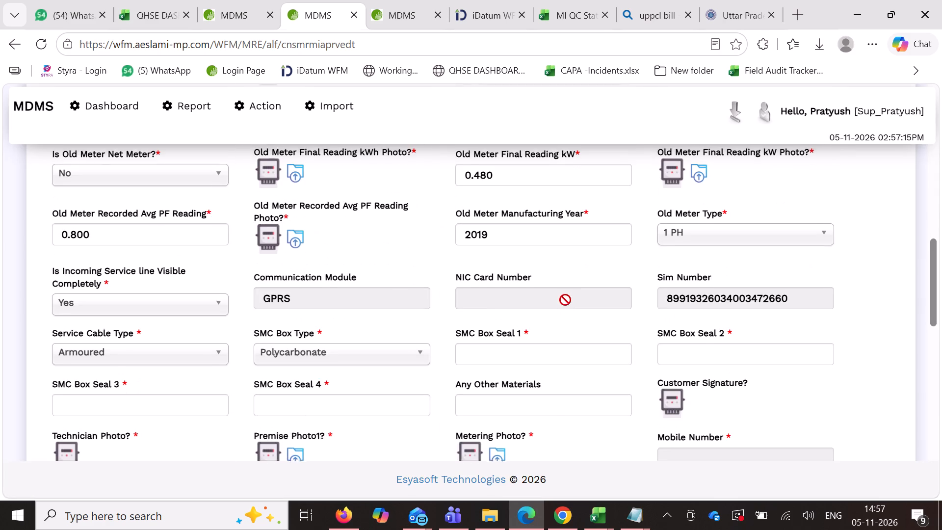
pyautogui.scroll(-1, 507, 325)
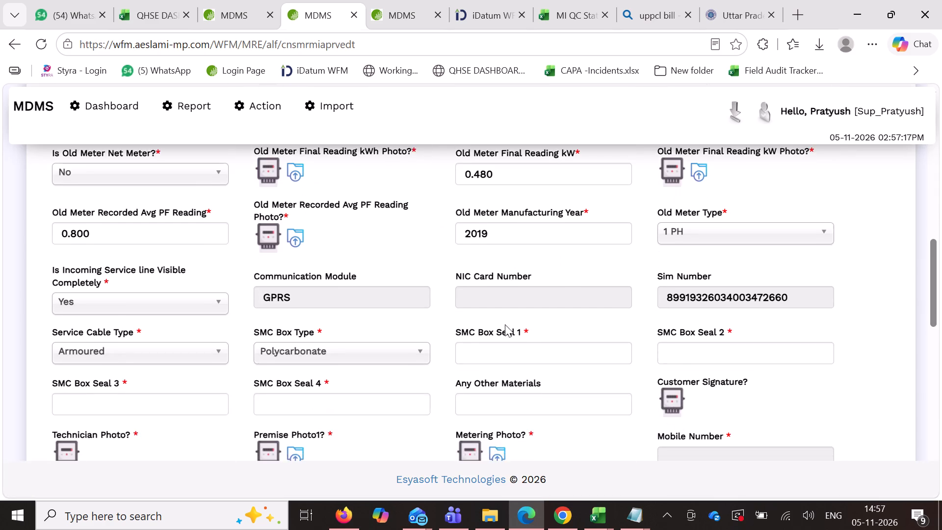
pyautogui.scroll(-3, 485, 326)
pyautogui.scroll(-3, 535, 323)
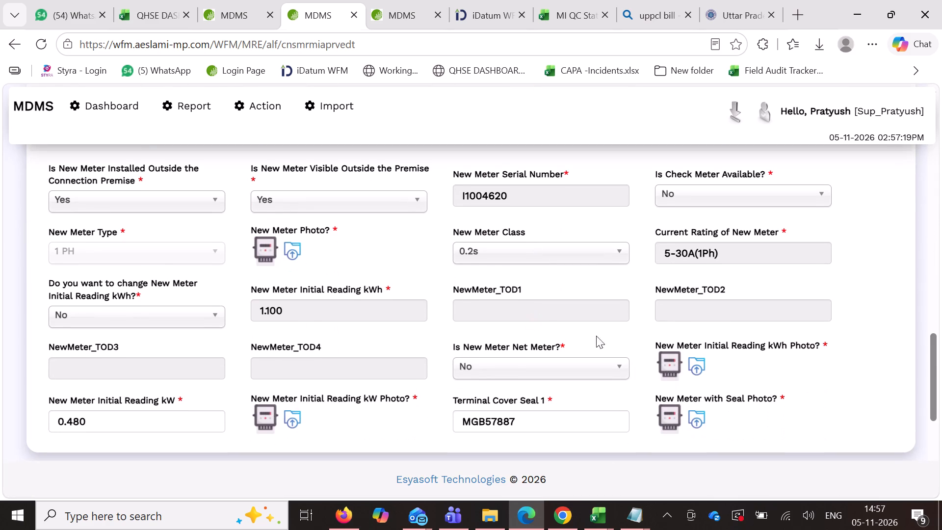
pyautogui.click(665, 365)
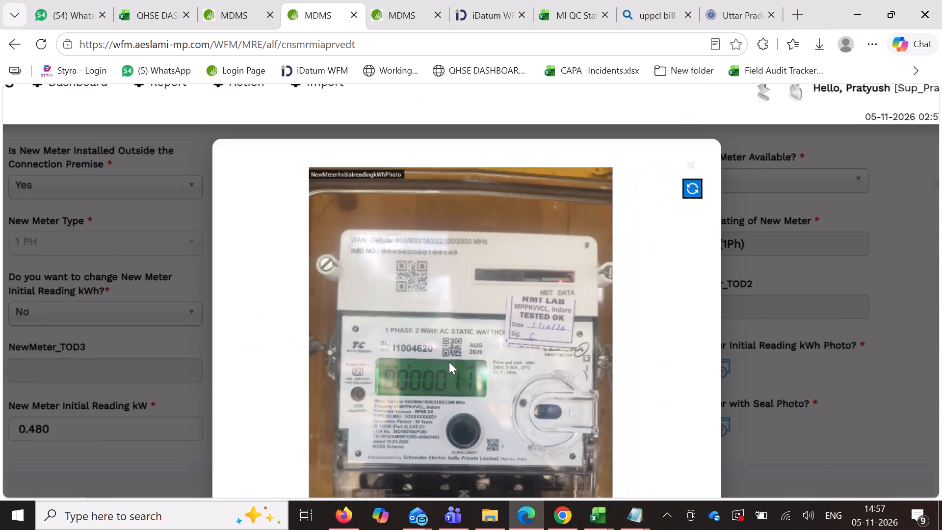
pyautogui.click(673, 185)
# Enter the remark "ok" and approve this consumer's meter installation record.
pyautogui.scroll(-6, 497, 359)
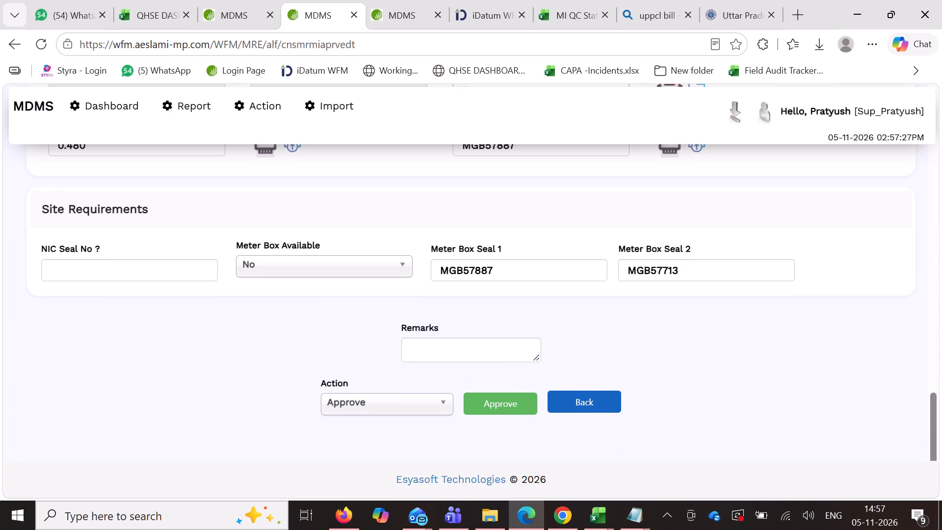
pyautogui.click(471, 353)
pyautogui.write('ok')
pyautogui.click(481, 397)
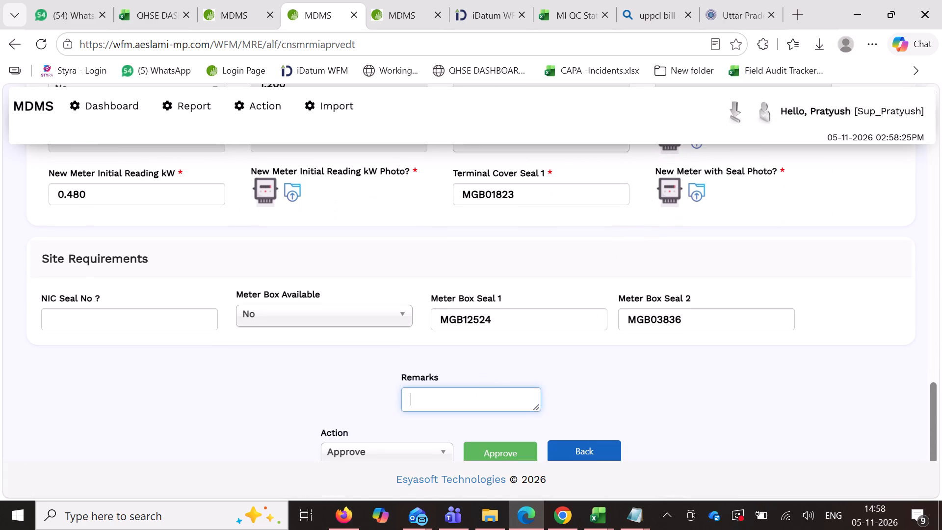
pyautogui.write('ok')
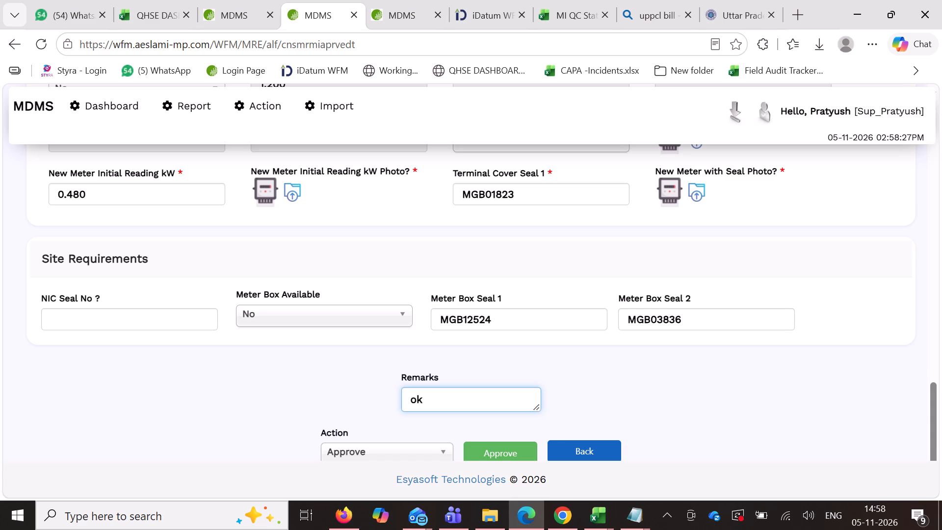
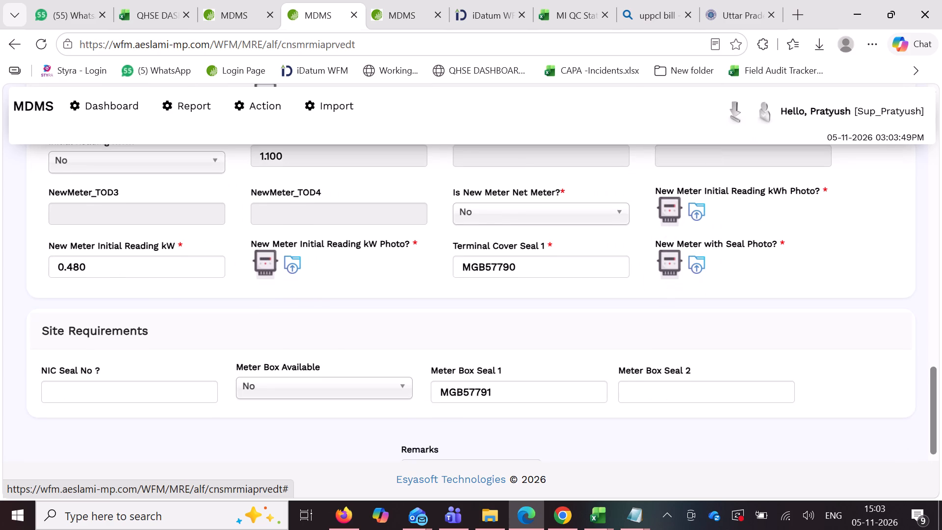
pyautogui.write('ok')
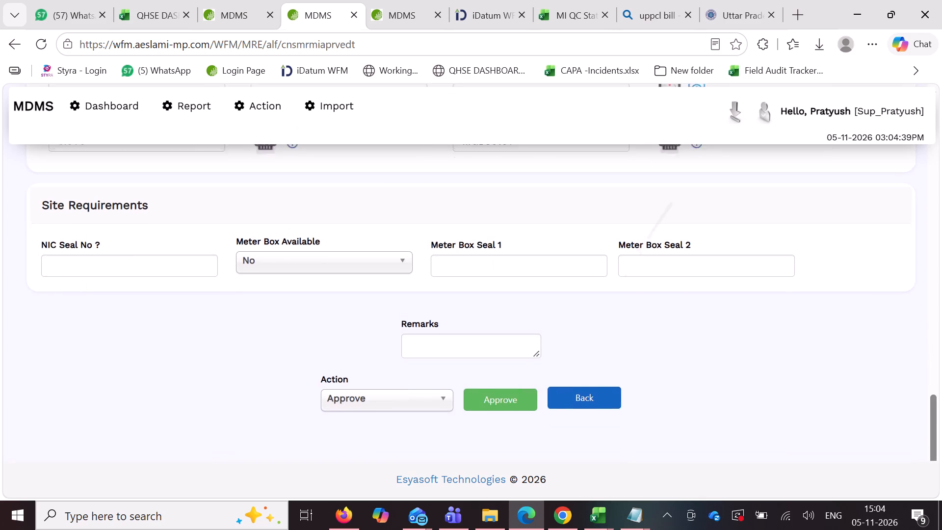
# Enter "ok" as the approval remark on the next consumer's meter installation record, the one with blank meter box seals.
pyautogui.write('ok')
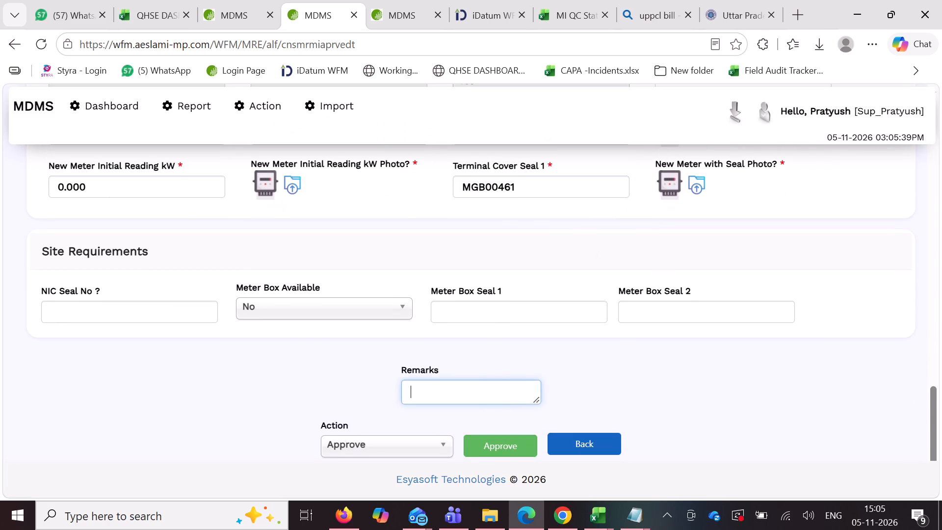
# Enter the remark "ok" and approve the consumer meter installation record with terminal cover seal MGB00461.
pyautogui.write('ok')
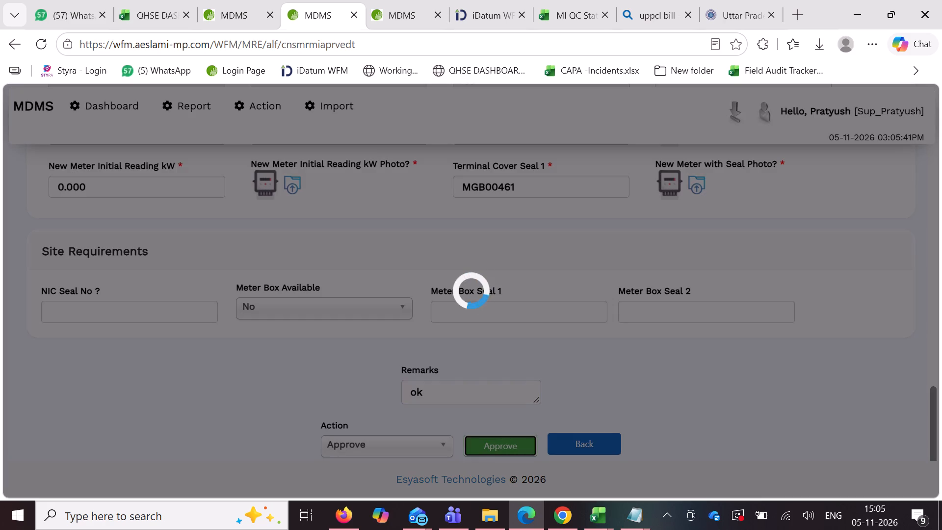
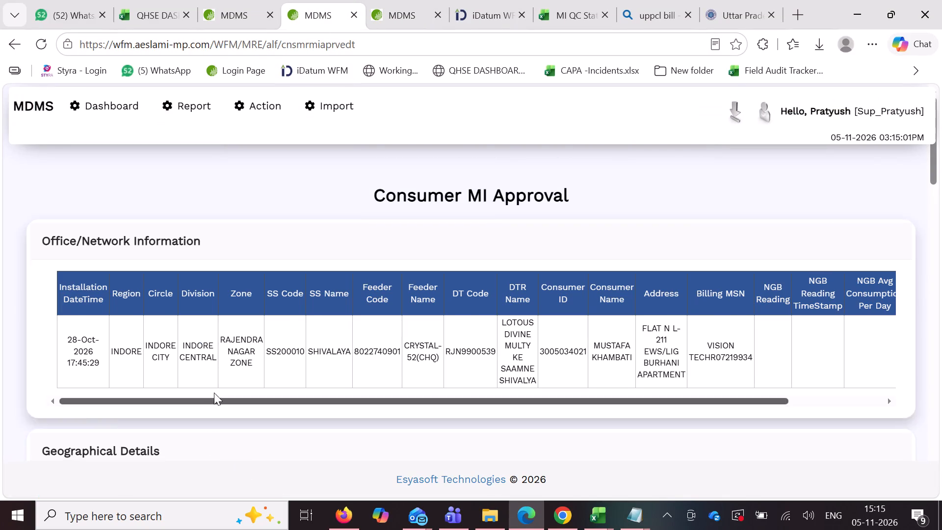
# Examine the Old Meter Final Reading kWh photo to check it against the old meter's serial number and final reading.
pyautogui.scroll(-3, 214, 393)
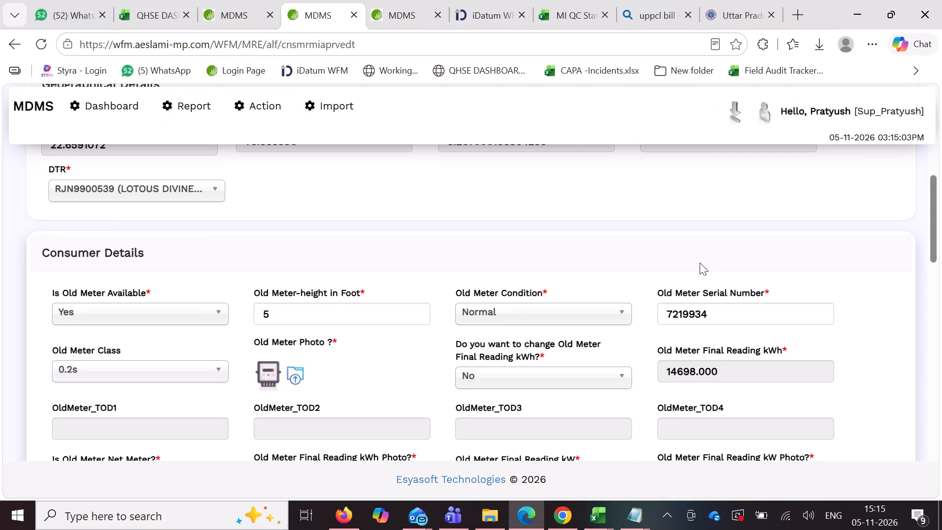
pyautogui.scroll(-3, 695, 263)
pyautogui.scroll(1, 461, 233)
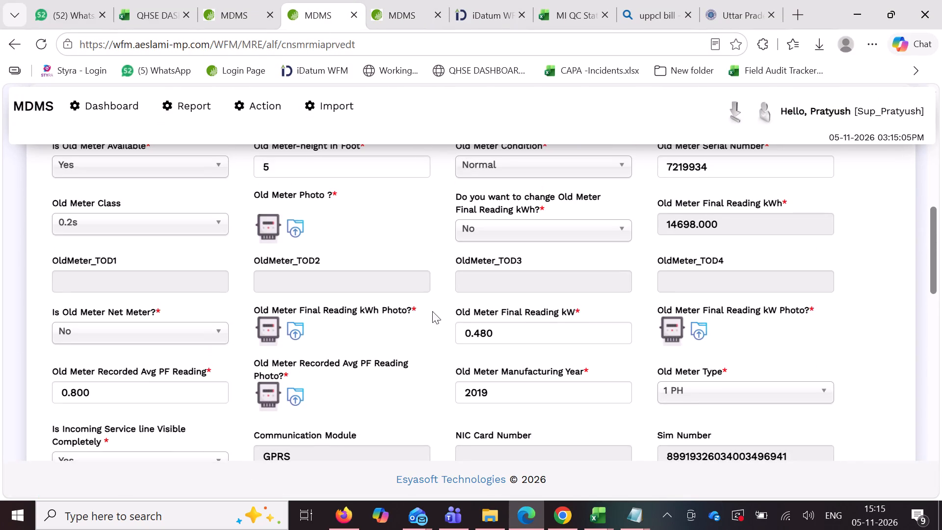
pyautogui.scroll(1, 419, 303)
pyautogui.click(266, 396)
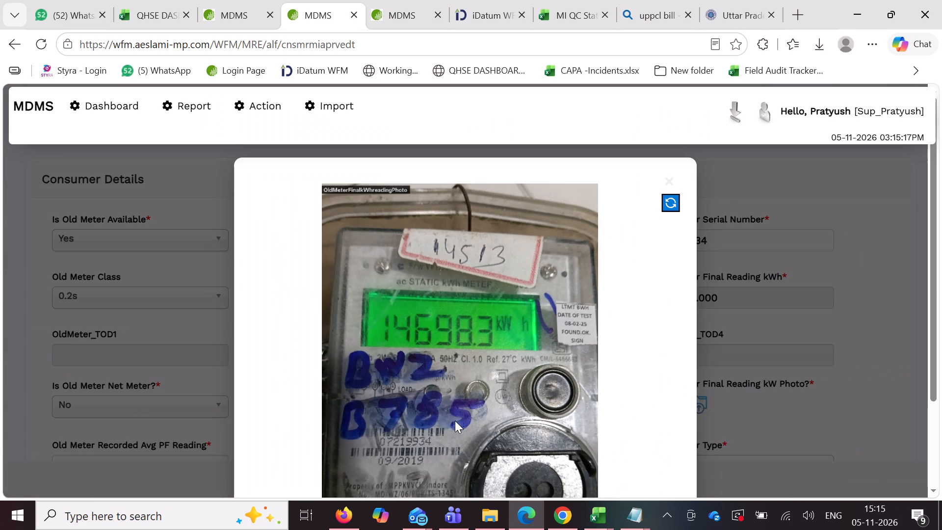
pyautogui.click(664, 185)
pyautogui.scroll(-5, 427, 375)
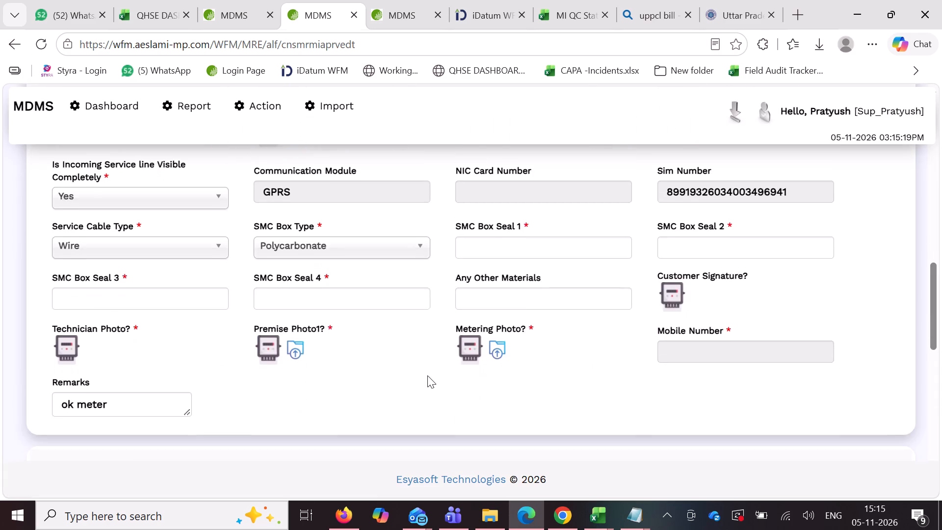
pyautogui.scroll(-4, 430, 377)
pyautogui.hscroll(-1, 435, 380)
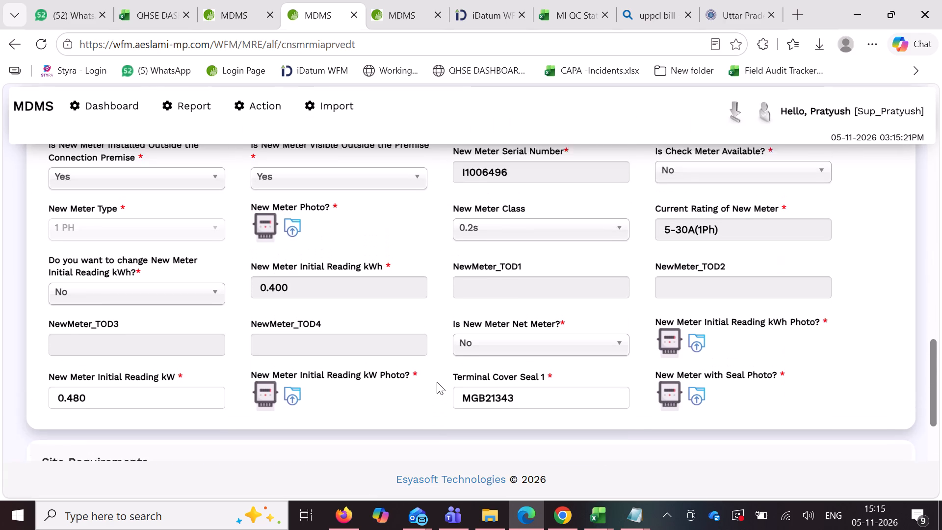
pyautogui.hscroll(-1, 437, 382)
pyautogui.click(677, 357)
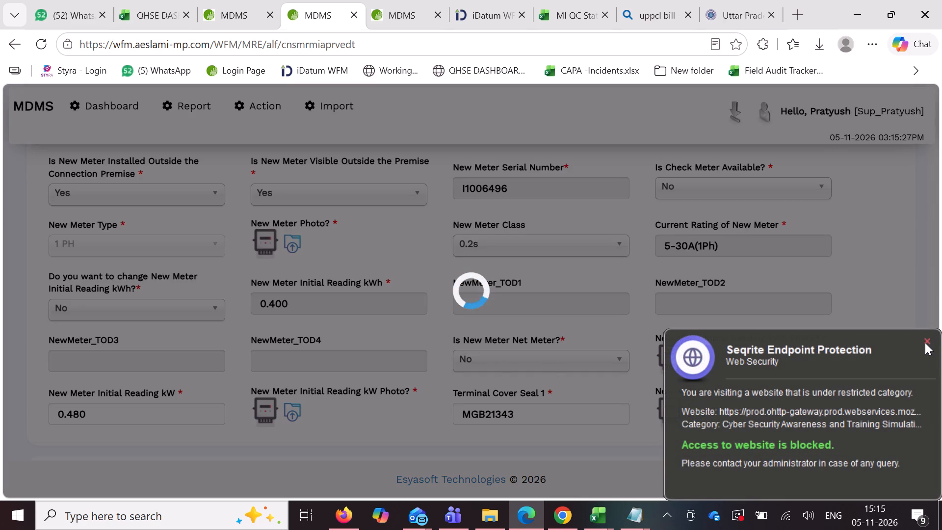
pyautogui.click(925, 343)
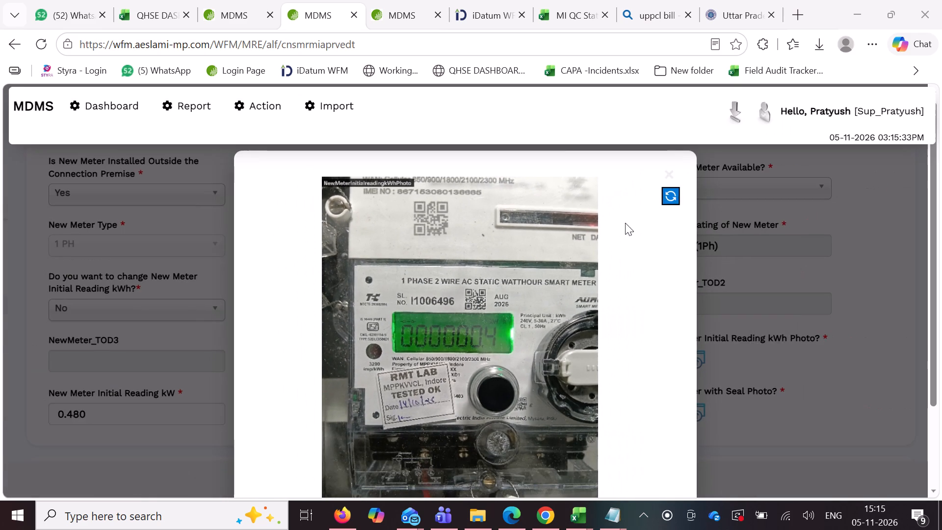
pyautogui.click(666, 171)
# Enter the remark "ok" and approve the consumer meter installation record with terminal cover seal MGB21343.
pyautogui.rightClick(472, 323)
pyautogui.scroll(-1, 472, 323)
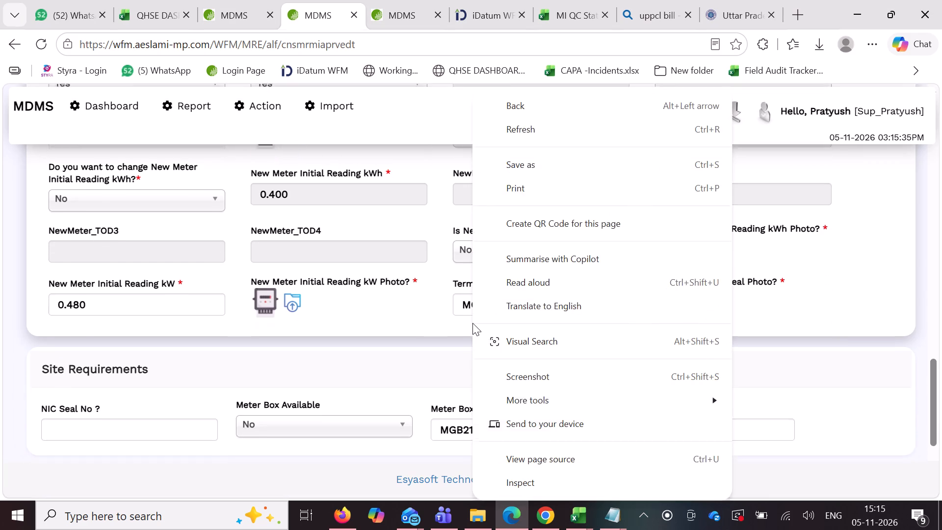
pyautogui.scroll(-5, 472, 323)
pyautogui.scroll(-4, 591, 388)
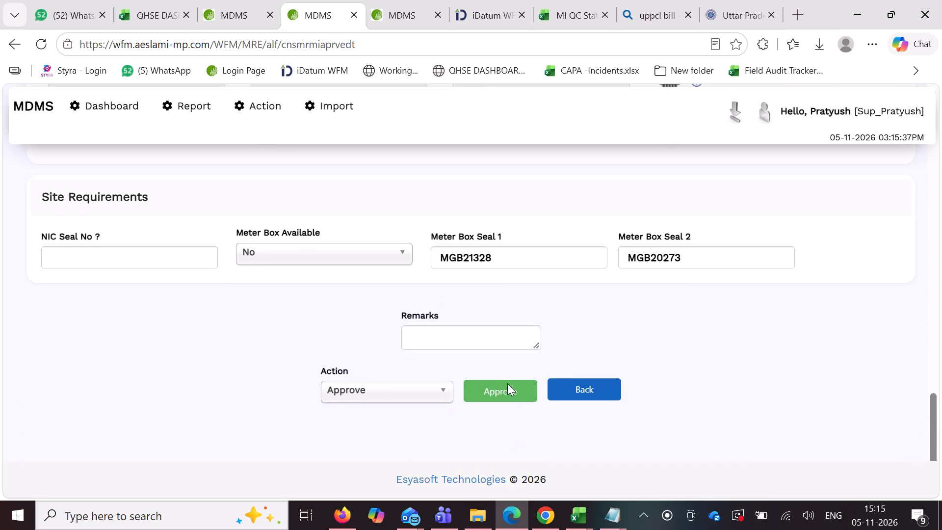
pyautogui.click(480, 353)
pyautogui.press('o')
pyautogui.press('k')
pyautogui.click(492, 415)
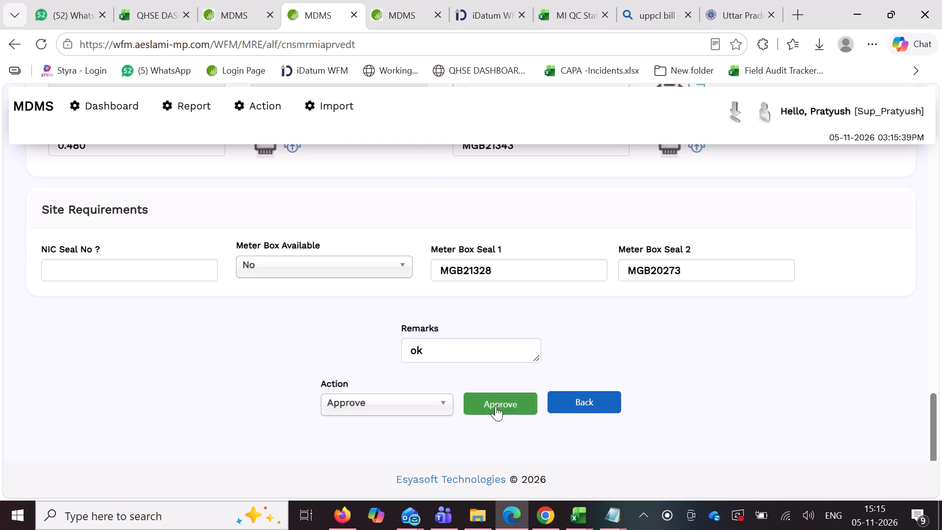
pyautogui.click(501, 398)
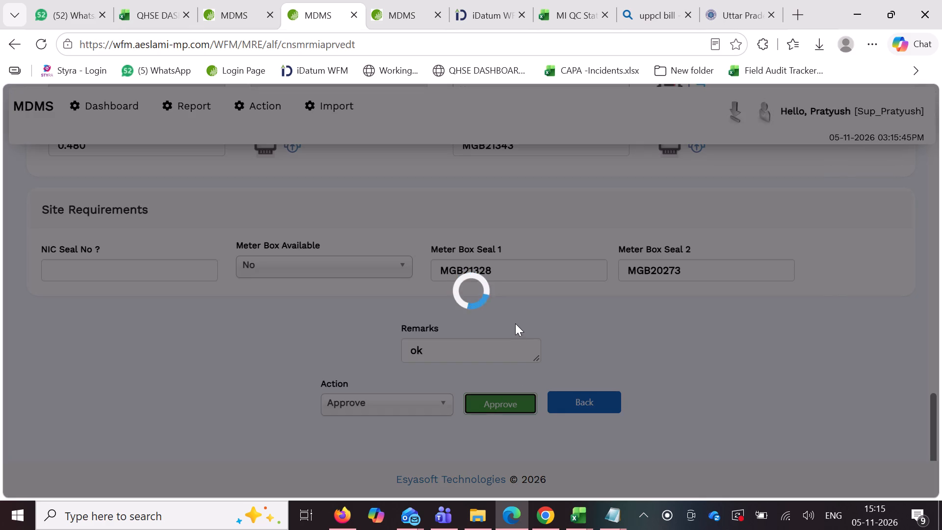
pyautogui.click(674, 362)
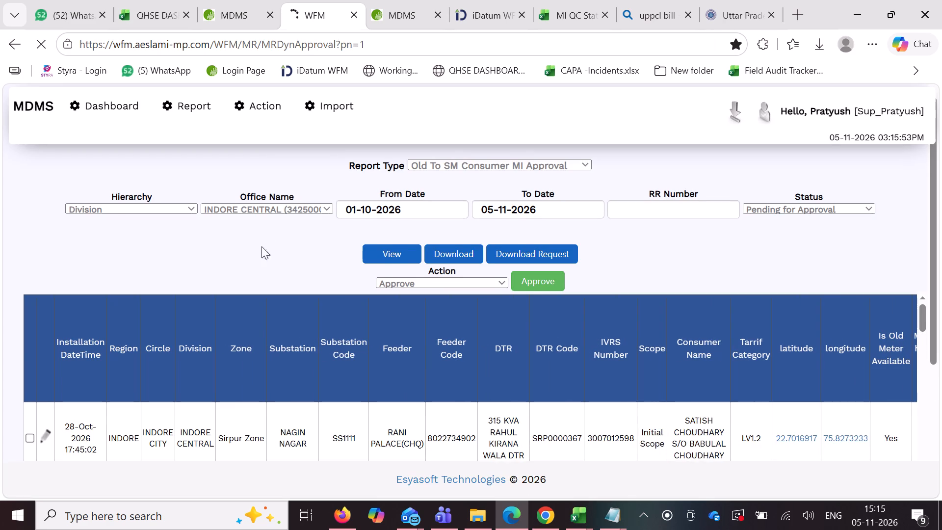
# Look through the Indore Central list of consumer records pending approval, including the record count and the old meter columns.
pyautogui.scroll(-8, 272, 273)
pyautogui.scroll(-8, 219, 344)
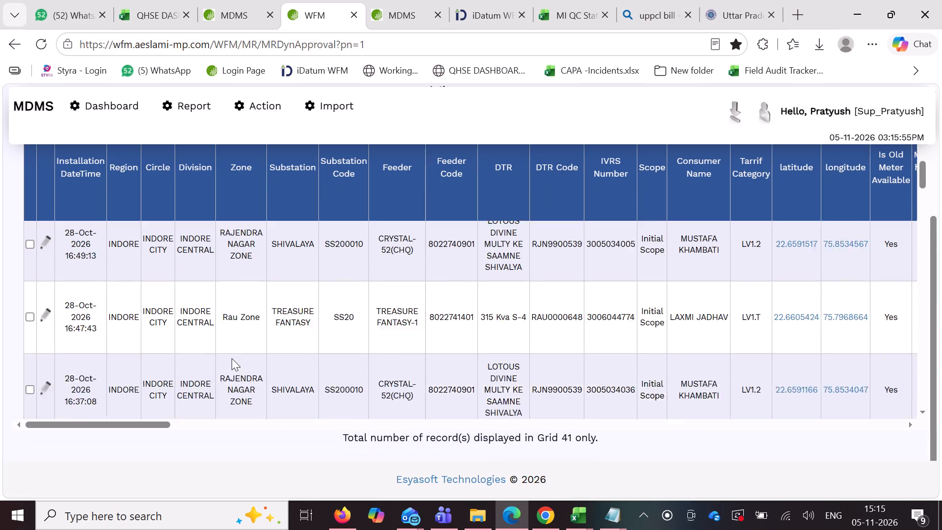
pyautogui.scroll(-20, 230, 359)
pyautogui.scroll(-19, 230, 359)
pyautogui.scroll(-7, 264, 357)
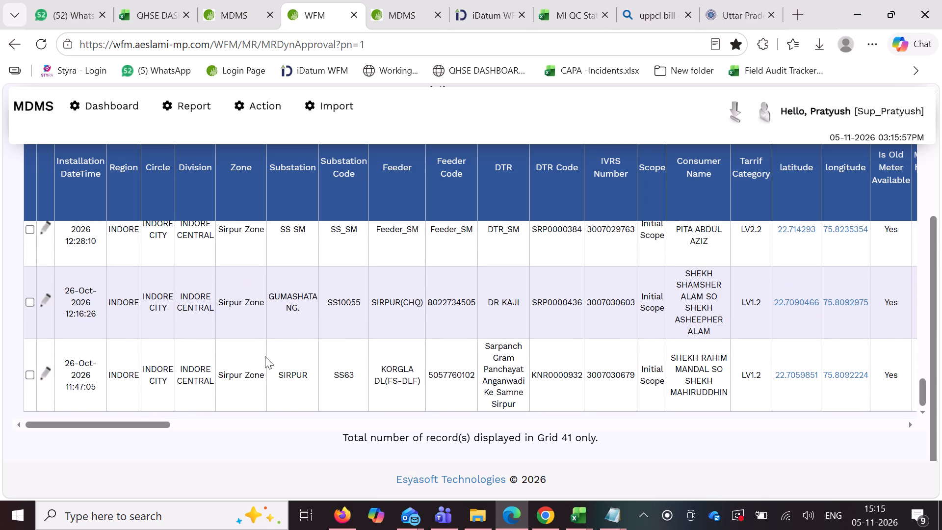
pyautogui.moveTo(561, 436); pyautogui.dragTo(573, 436)
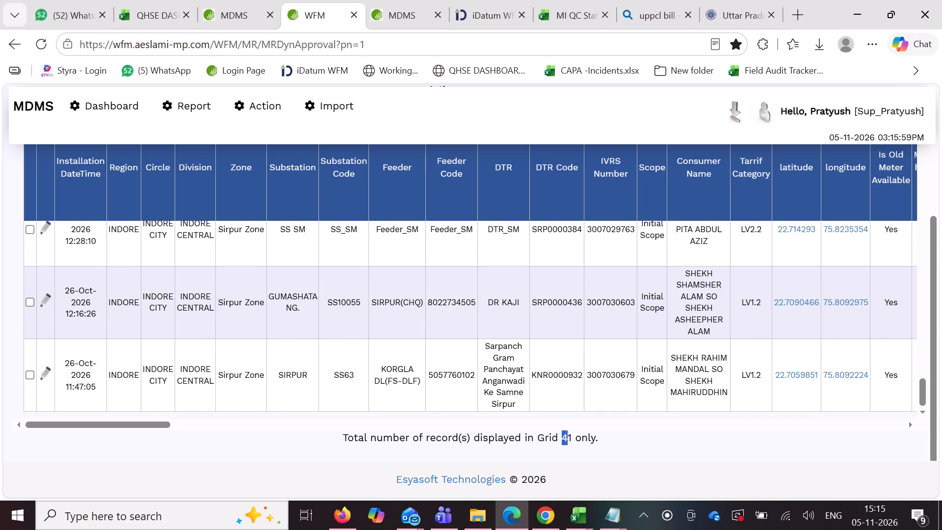
pyautogui.moveTo(573, 436); pyautogui.dragTo(574, 437)
pyautogui.click(650, 427)
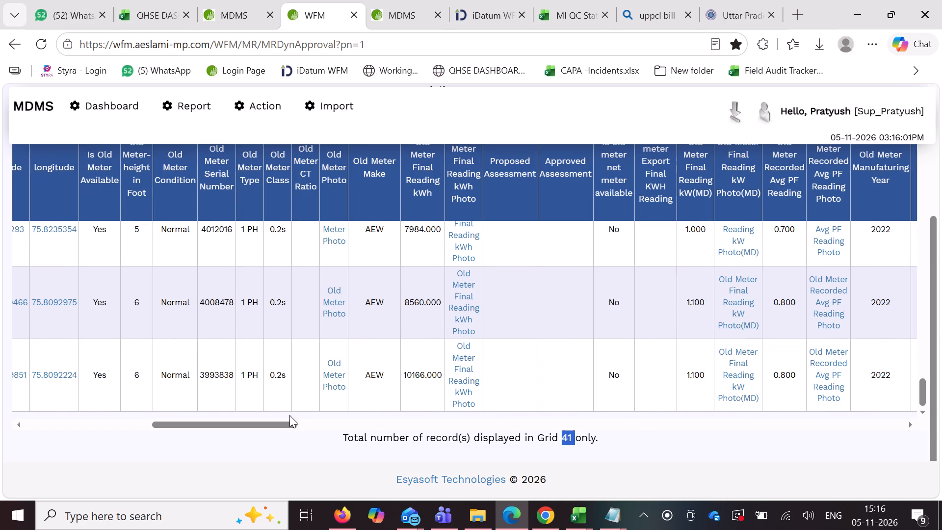
pyautogui.moveTo(286, 419); pyautogui.dragTo(235, 420)
pyautogui.moveTo(252, 428); pyautogui.dragTo(81, 421)
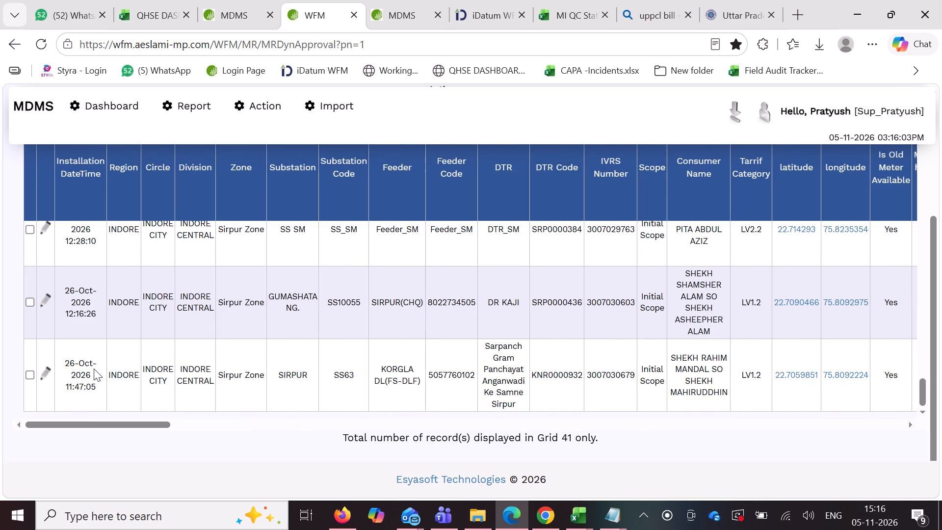
pyautogui.scroll(20, 80, 310)
pyautogui.scroll(4, 80, 310)
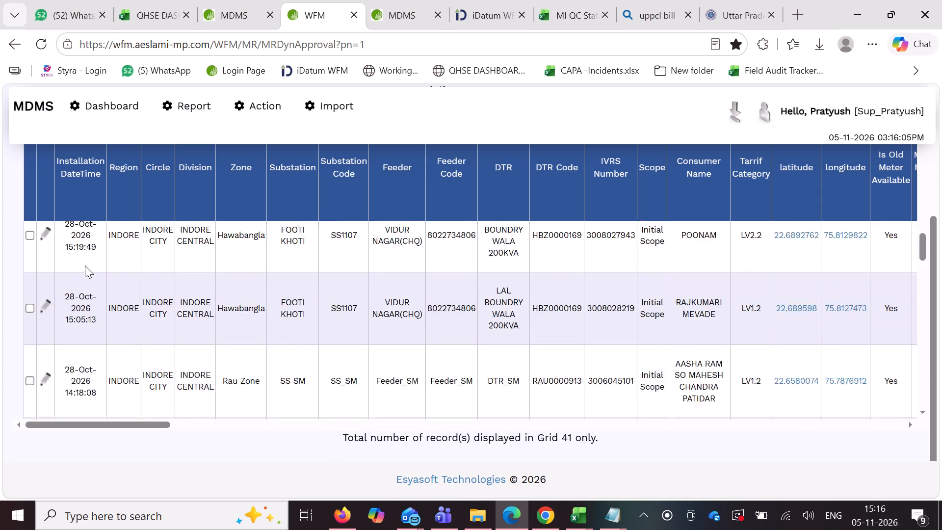
pyautogui.scroll(19, 85, 265)
pyautogui.scroll(4, 87, 265)
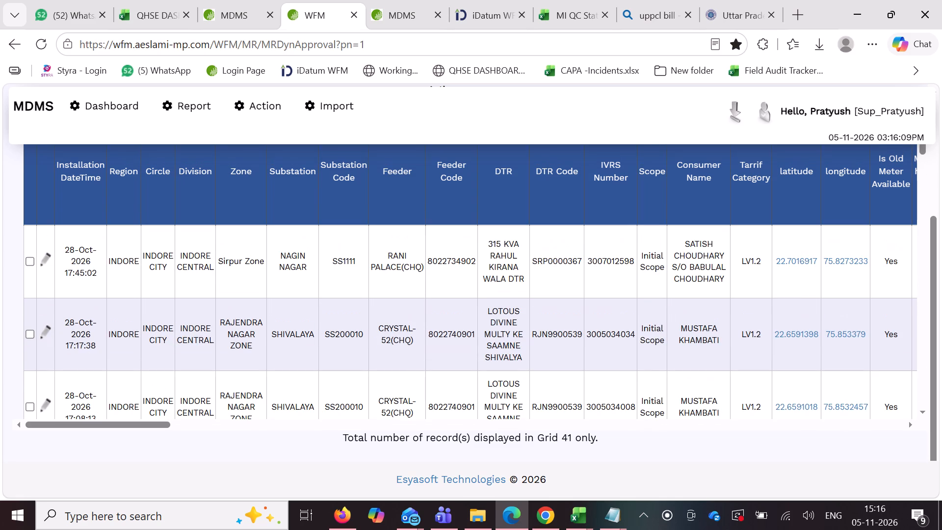
# Open the Sirpur Zone record installed 28-Oct-2026 17:45:02 and check its old meter final kWh reading photo.
pyautogui.click(51, 257)
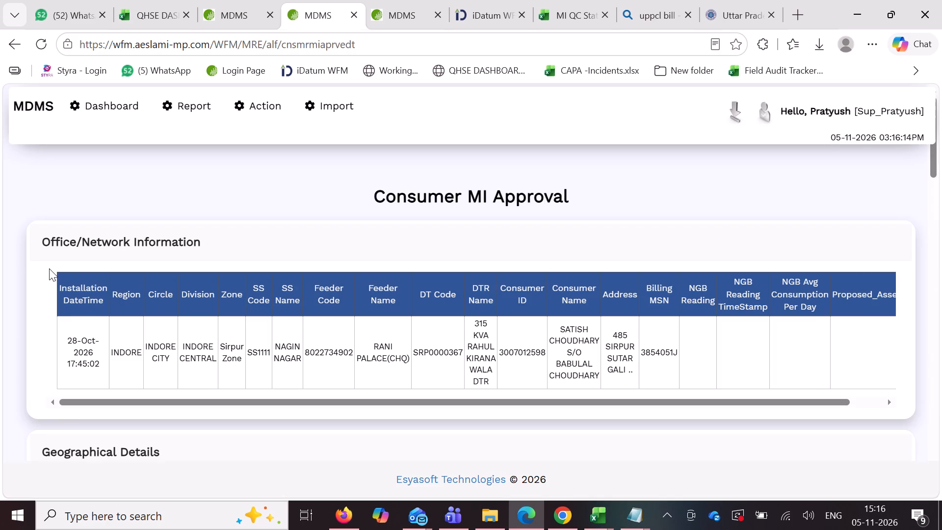
pyautogui.scroll(-4, 217, 310)
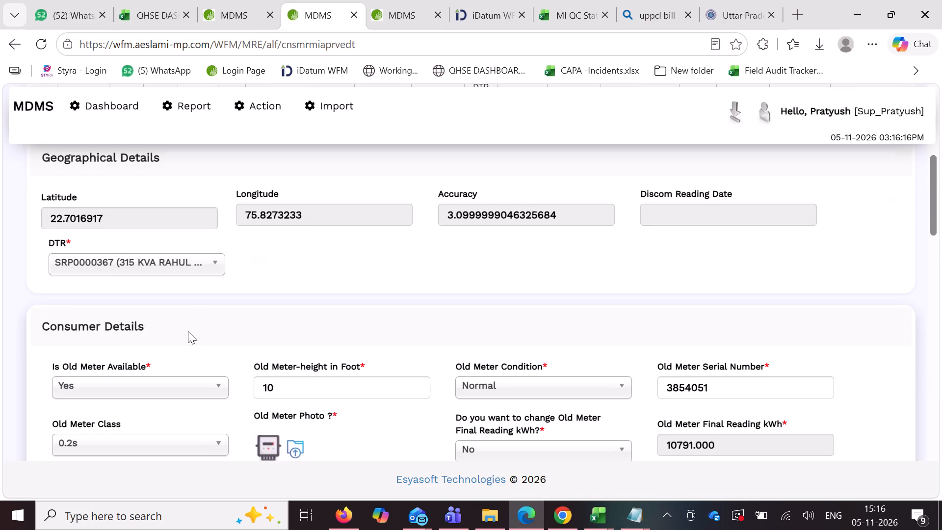
pyautogui.scroll(-1, 235, 312)
pyautogui.scroll(-2, 363, 348)
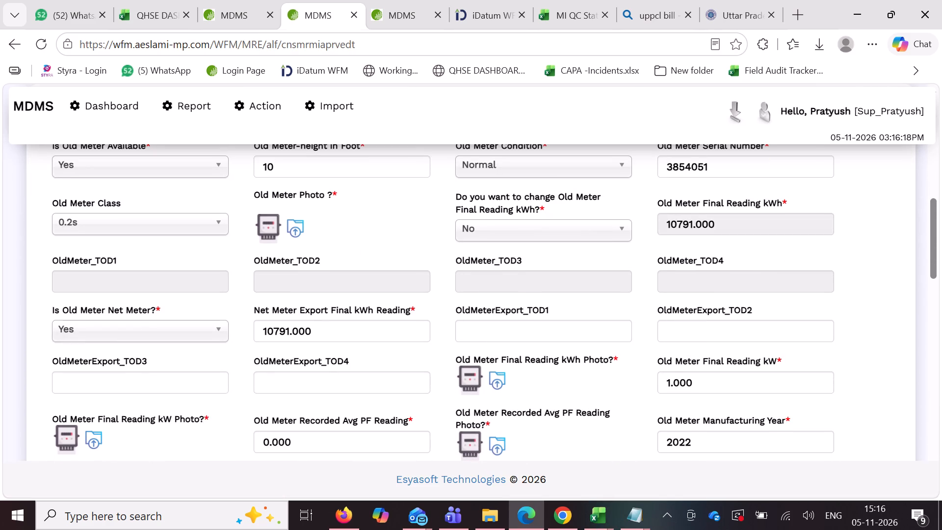
pyautogui.click(473, 387)
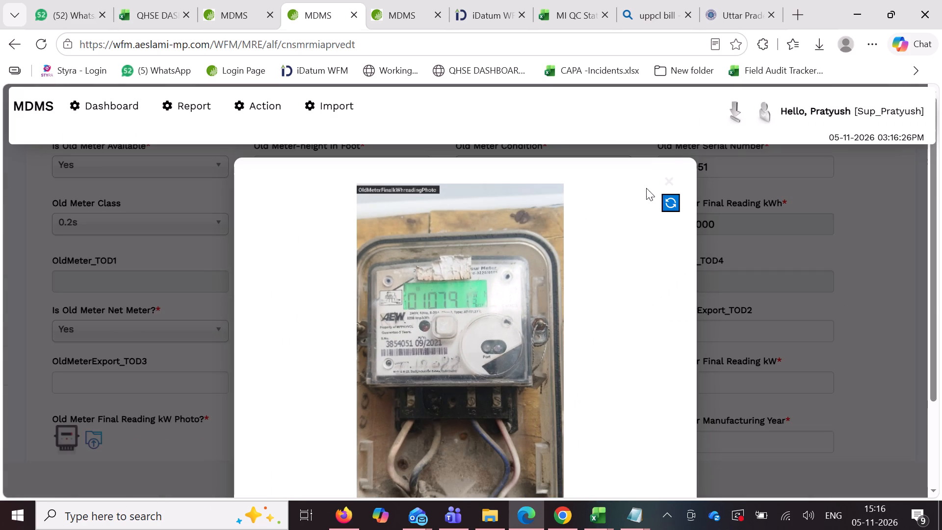
pyautogui.click(670, 181)
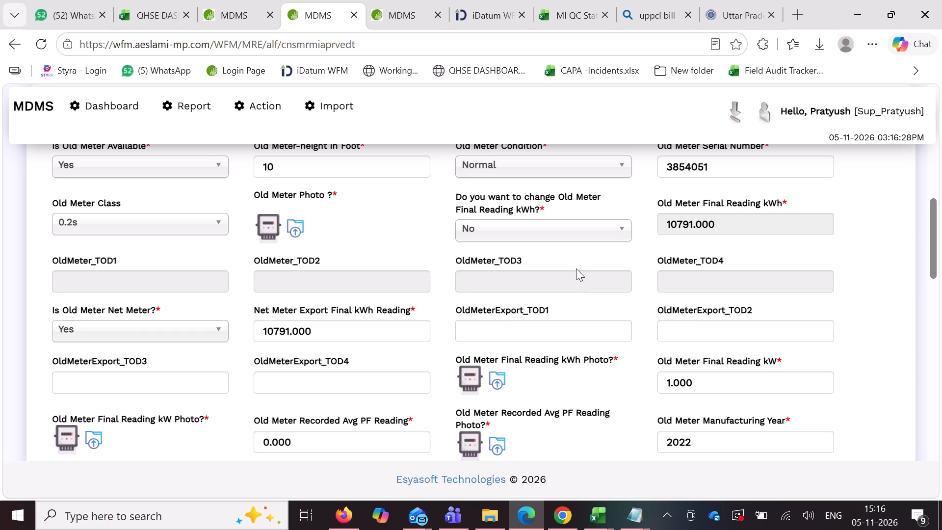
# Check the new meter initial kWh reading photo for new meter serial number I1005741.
pyautogui.scroll(-6, 572, 270)
pyautogui.scroll(-4, 534, 318)
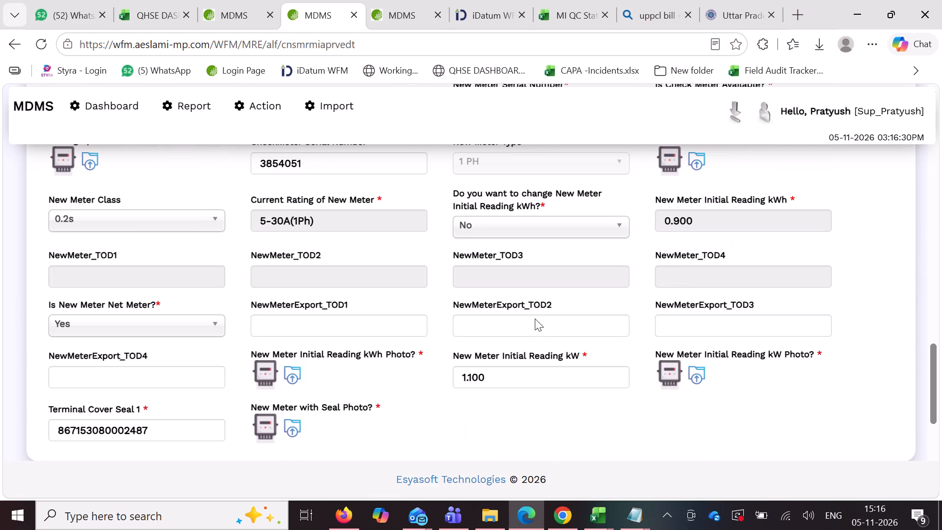
pyautogui.scroll(1, 535, 318)
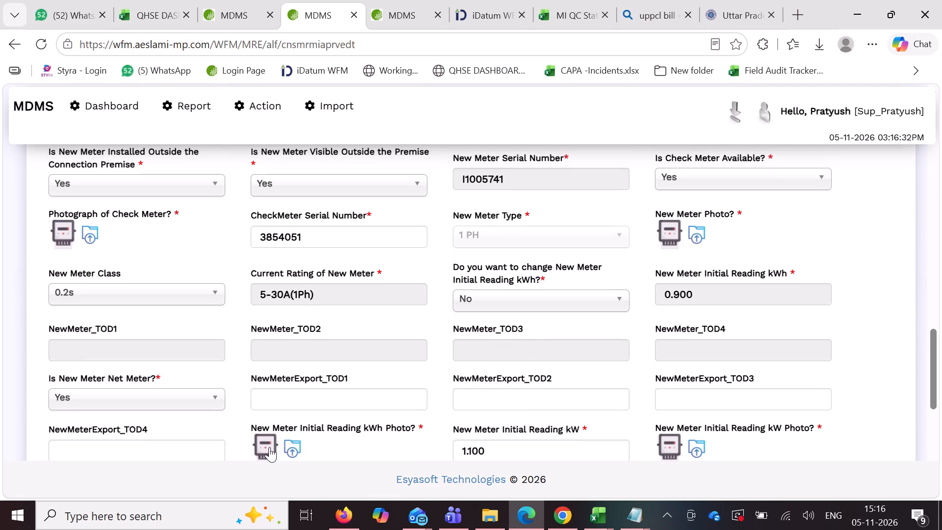
pyautogui.click(269, 447)
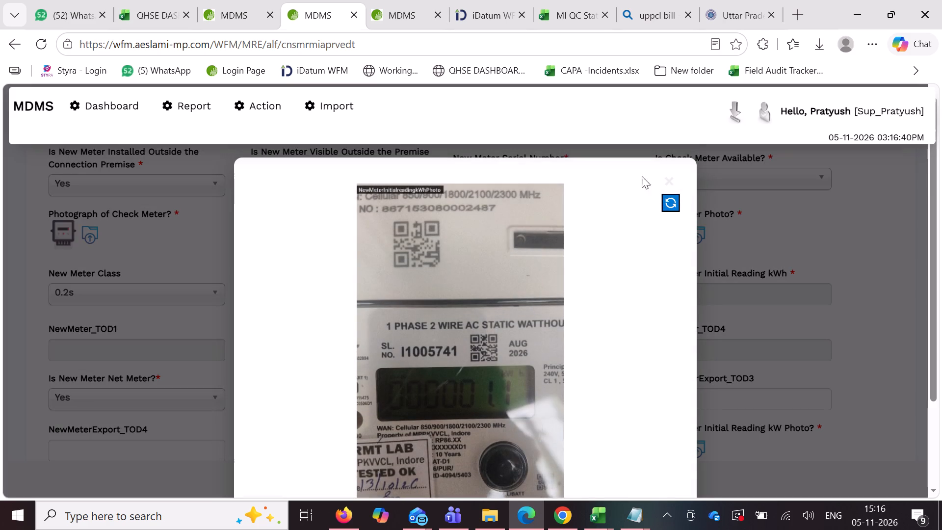
pyautogui.click(676, 181)
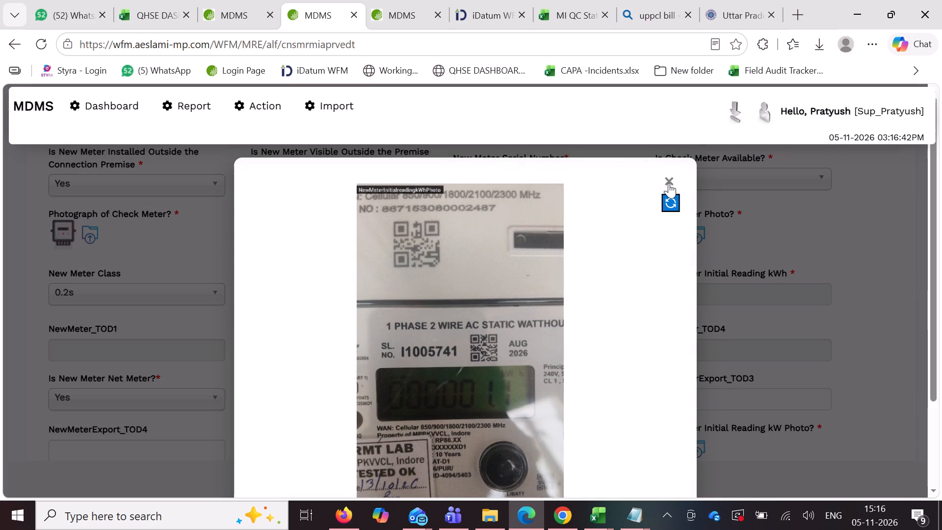
pyautogui.click(670, 182)
pyautogui.scroll(-7, 470, 303)
pyautogui.click(475, 361)
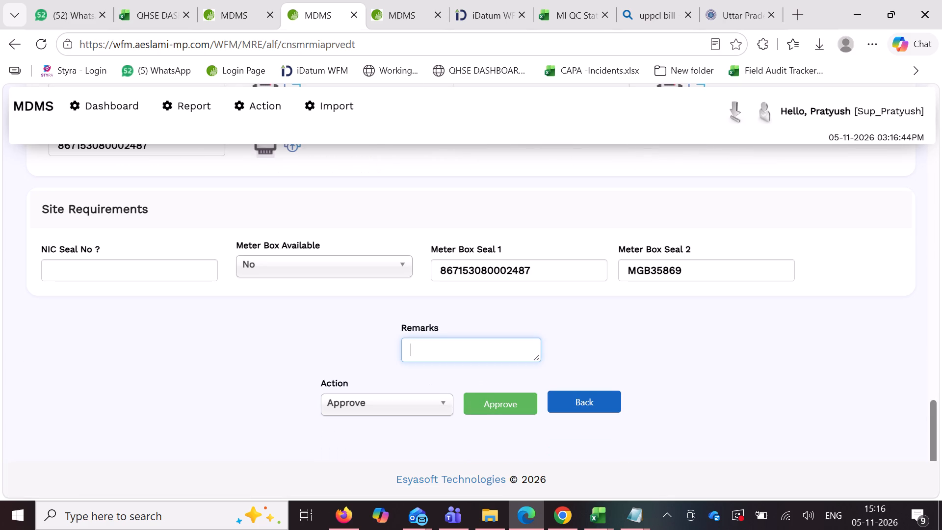
pyautogui.write('ok')
pyautogui.click(488, 397)
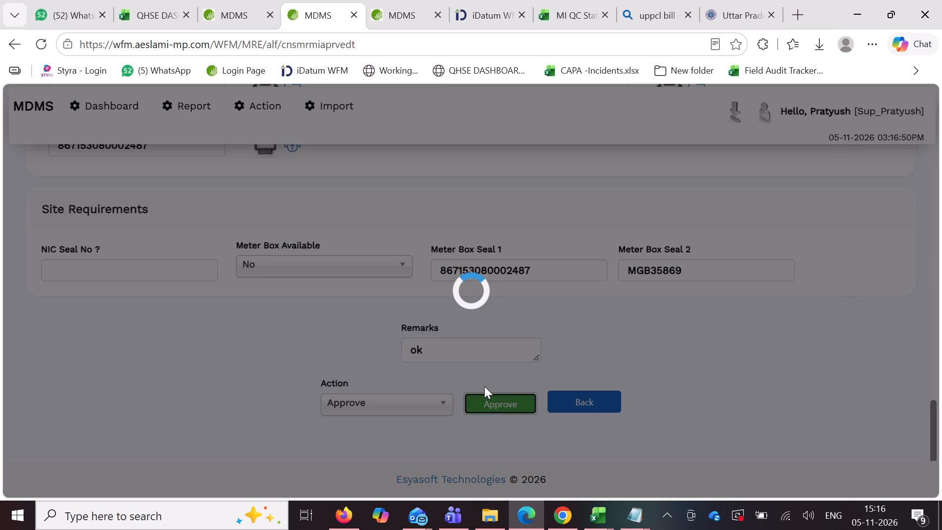
pyautogui.click(663, 367)
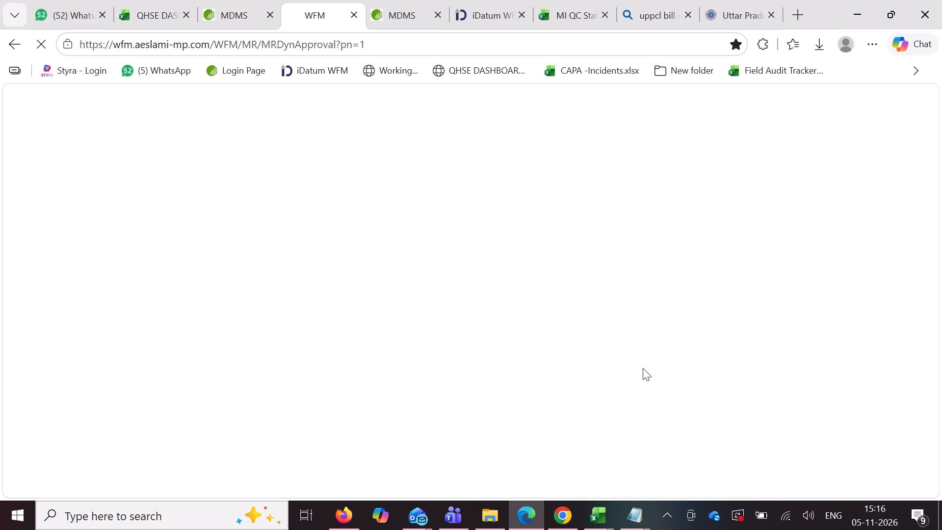
# Open the Rajendra Nagar Zone record installed 28-Oct-2026 17:17:38 and check its old meter final kWh reading photo, rotating it until readable.
pyautogui.click(43, 434)
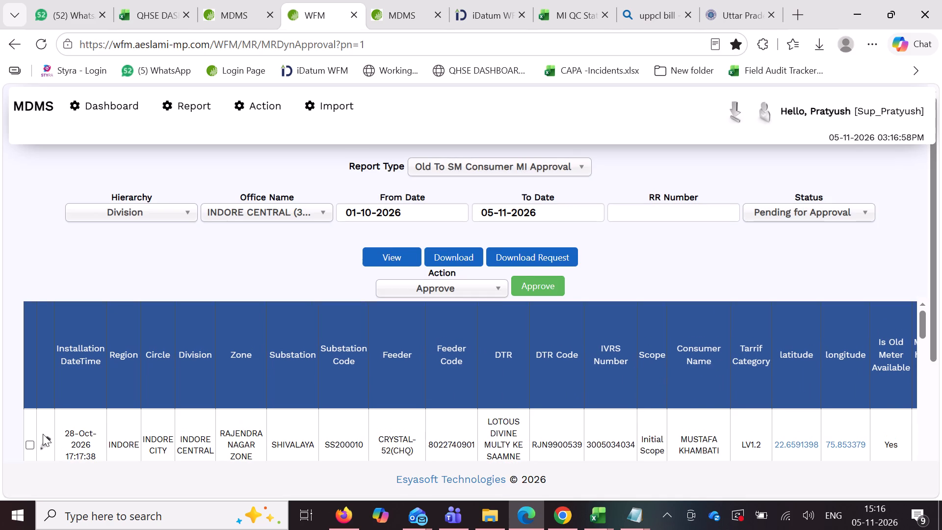
pyautogui.click(47, 442)
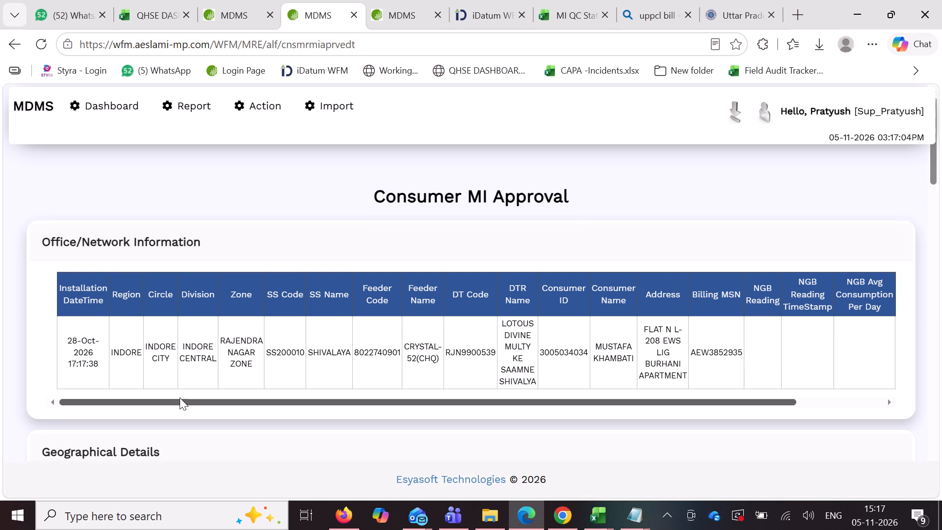
pyautogui.scroll(-2, 328, 335)
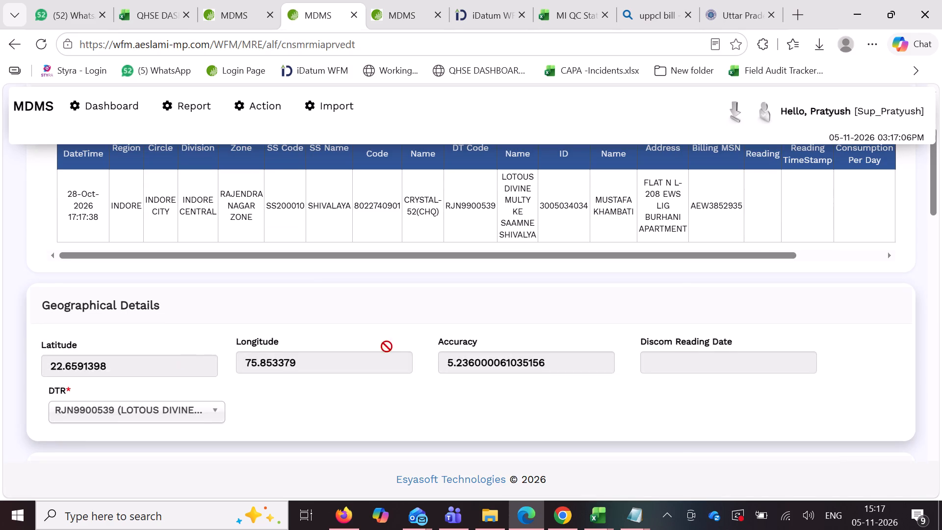
pyautogui.scroll(-4, 416, 336)
pyautogui.click(270, 405)
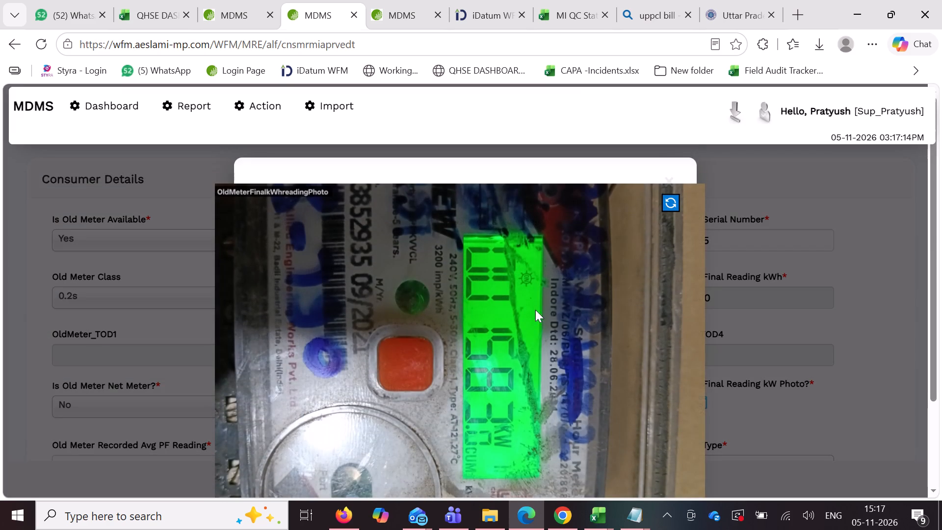
pyautogui.click(675, 203)
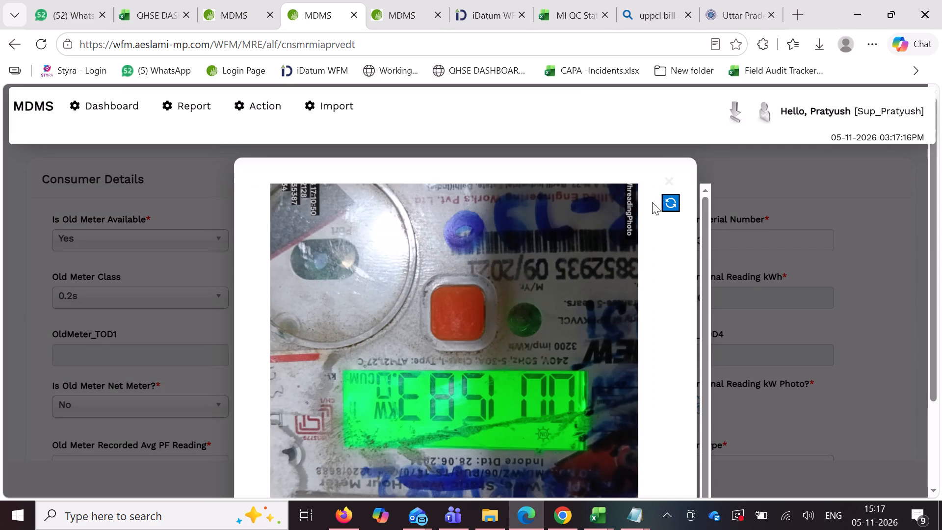
pyautogui.click(666, 197)
pyautogui.click(668, 199)
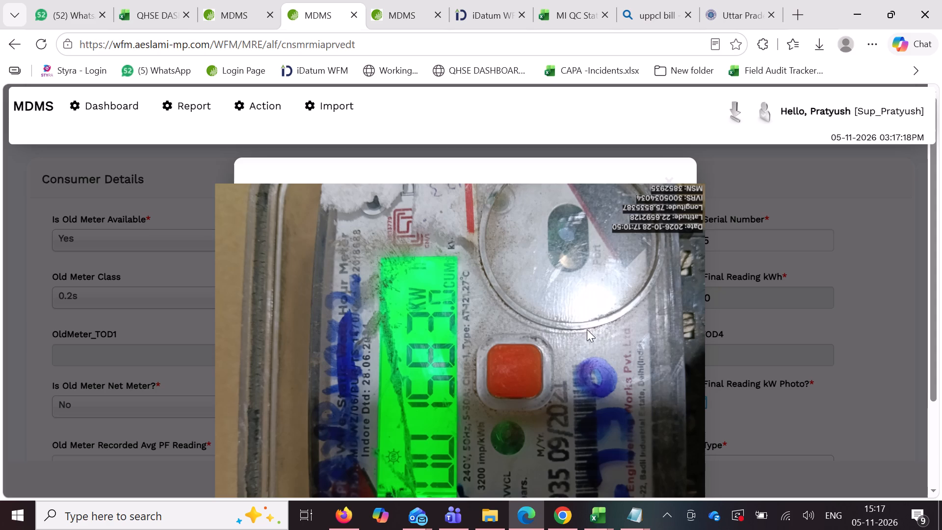
pyautogui.moveTo(588, 334); pyautogui.dragTo(590, 292)
pyautogui.hscroll(-1, 583, 303)
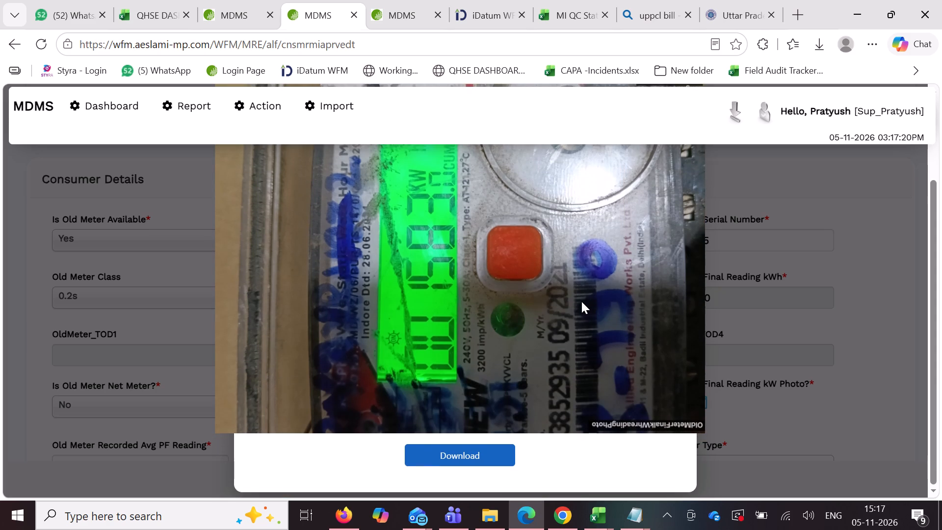
pyautogui.hscroll(-2, 581, 301)
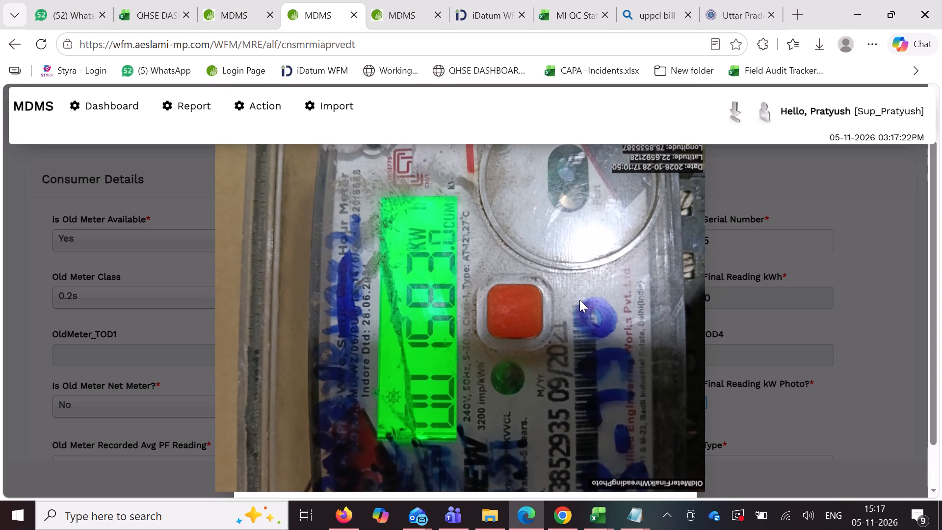
pyautogui.hscroll(-2, 579, 300)
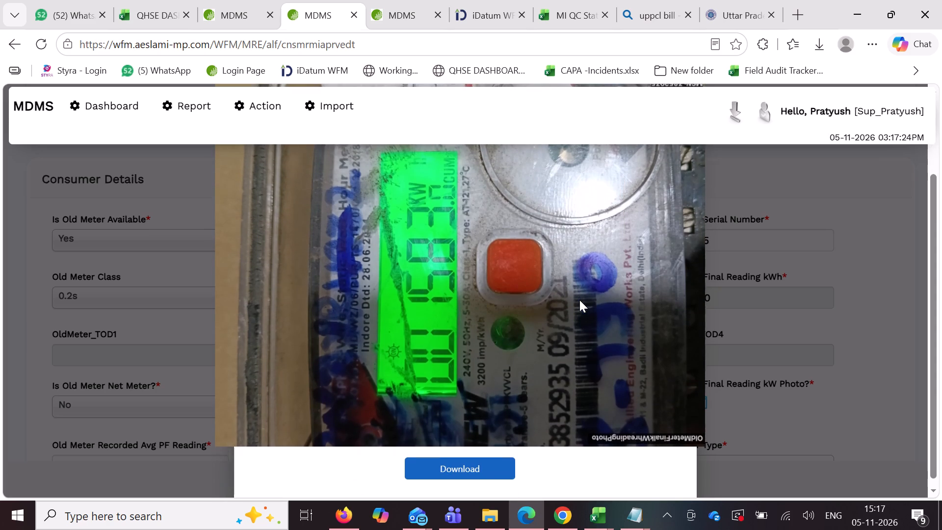
pyautogui.hscroll(-1, 579, 300)
pyautogui.click(669, 176)
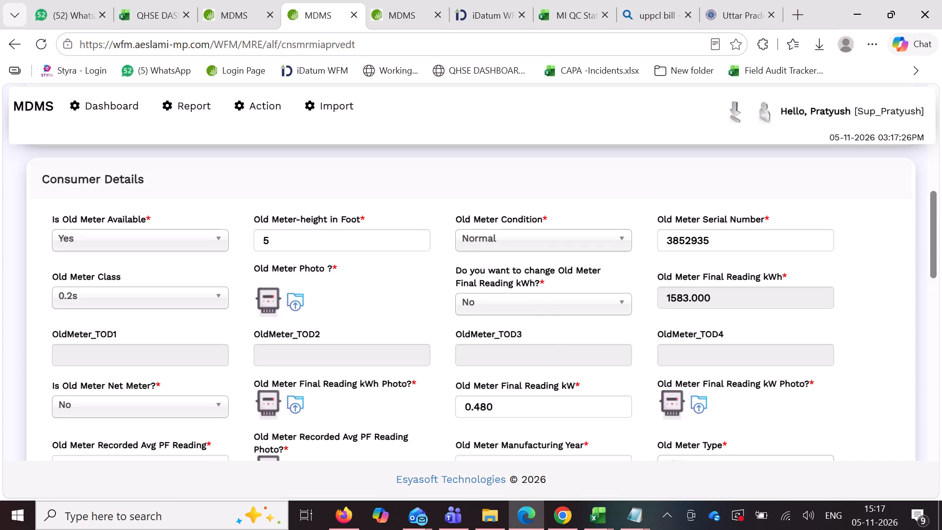
pyautogui.scroll(-8, 594, 387)
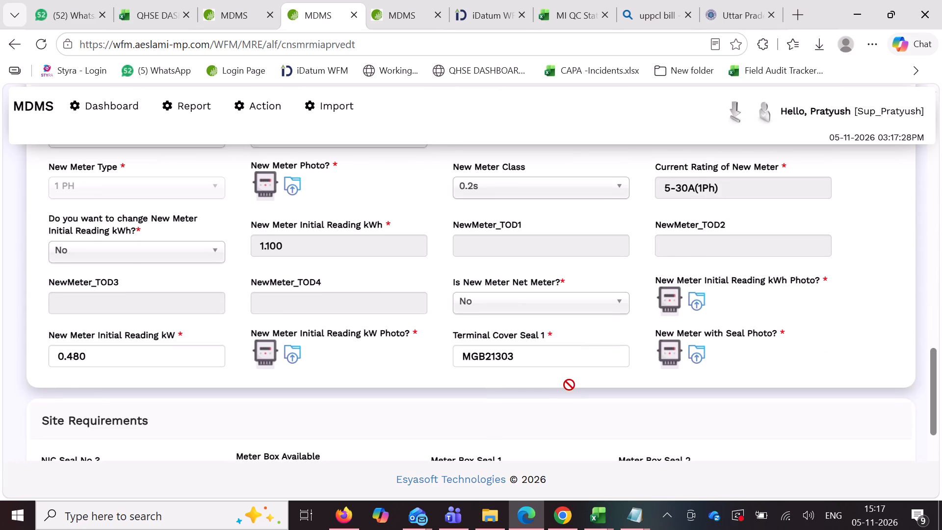
pyautogui.click(671, 372)
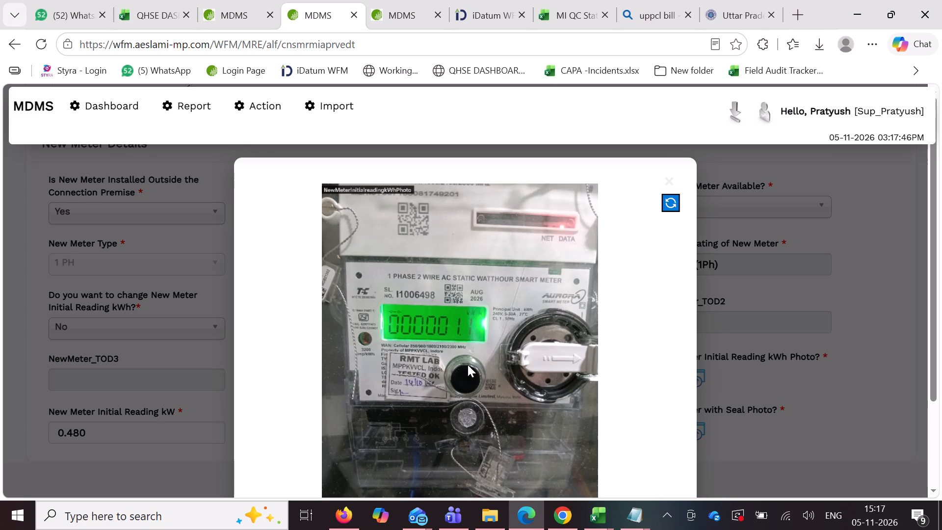
pyautogui.click(676, 177)
pyautogui.click(663, 184)
pyautogui.click(668, 182)
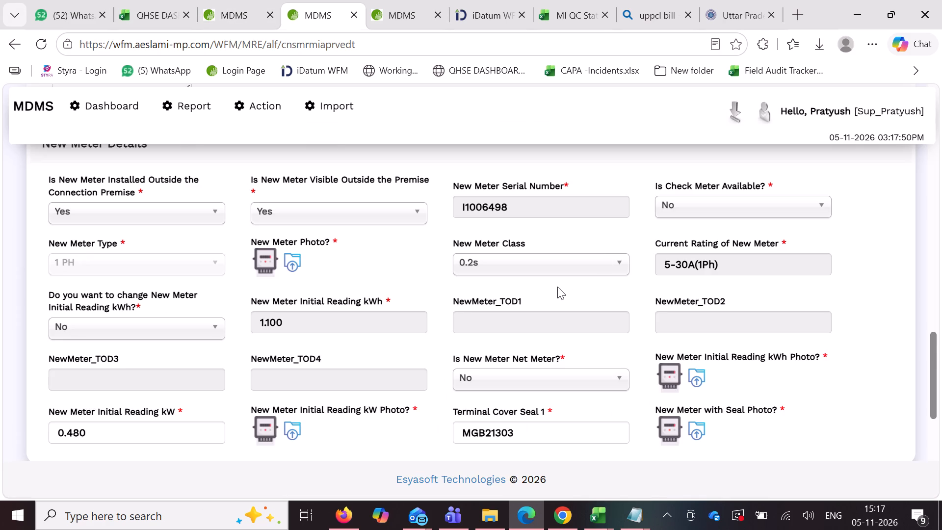
pyautogui.scroll(-4, 555, 285)
pyautogui.click(473, 333)
pyautogui.click(470, 362)
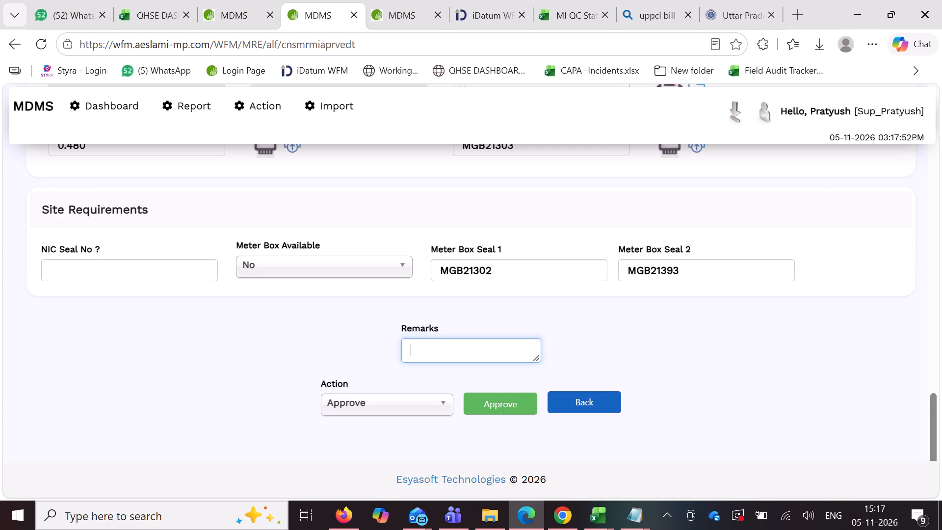
pyautogui.press('o')
pyautogui.press('k')
pyautogui.click(496, 403)
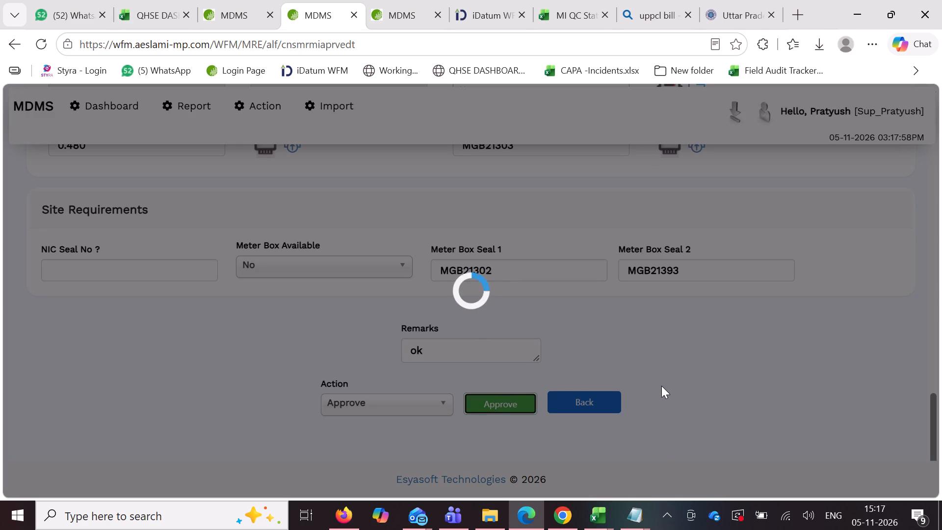
pyautogui.click(656, 373)
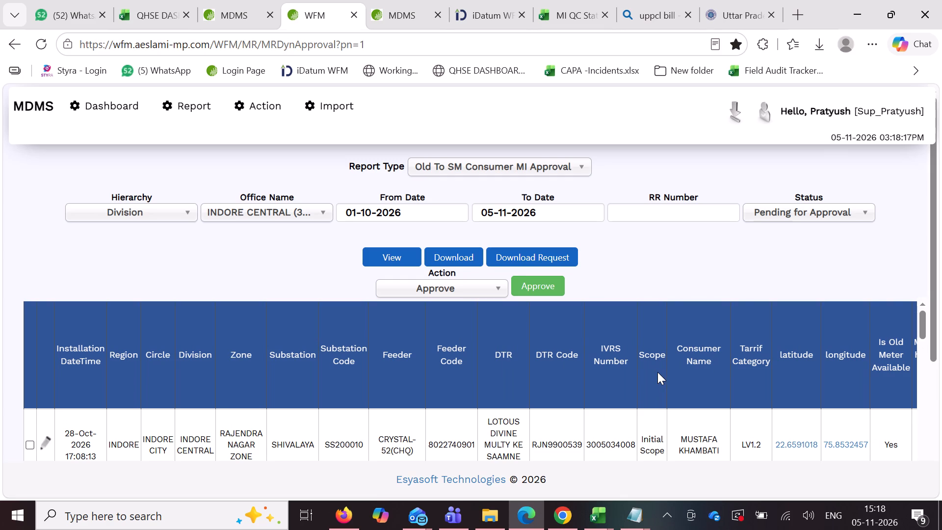
# Open the Rajendra Nagar Zone record installed 28-Oct-2026 17:08:13 and check its old meter final kW and final kWh reading photos.
pyautogui.click(48, 437)
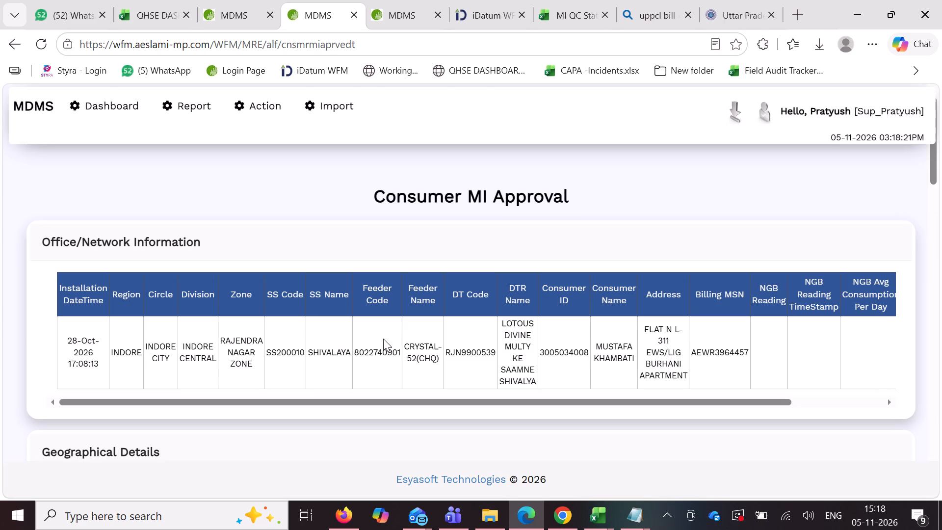
pyautogui.scroll(-6, 347, 354)
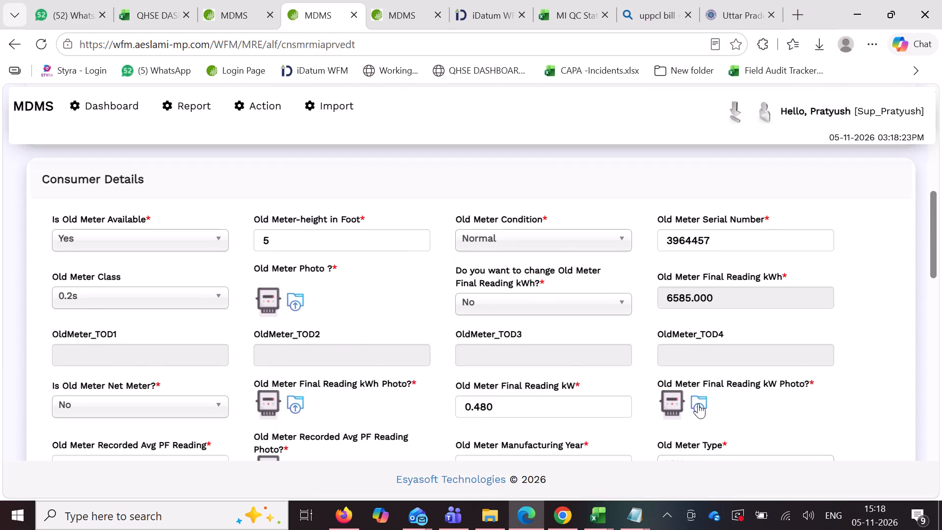
pyautogui.click(677, 402)
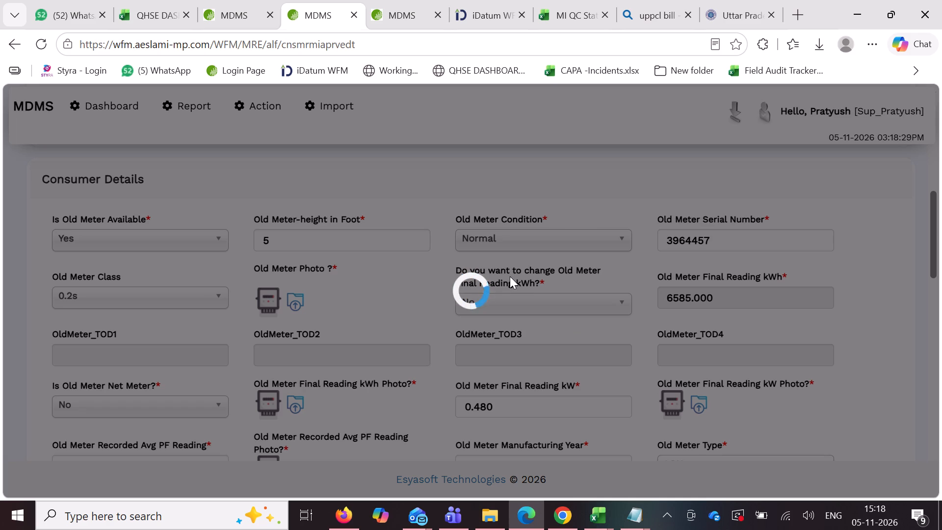
pyautogui.press('Escape')
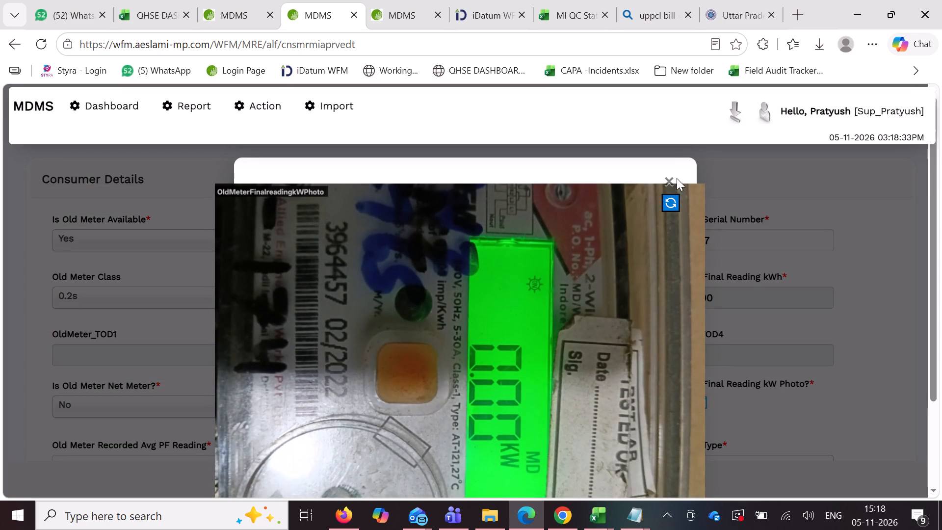
pyautogui.click(677, 178)
pyautogui.click(669, 181)
pyautogui.click(275, 397)
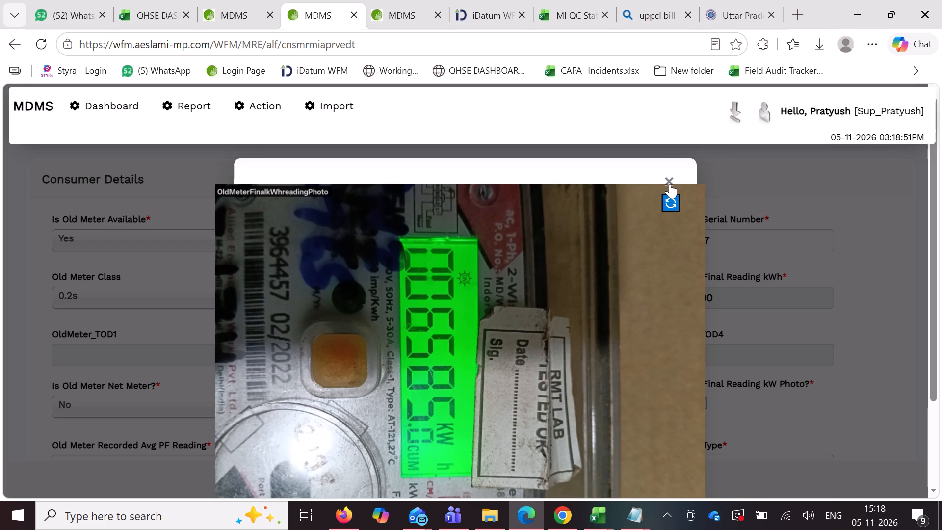
pyautogui.click(670, 184)
pyautogui.scroll(-3, 536, 368)
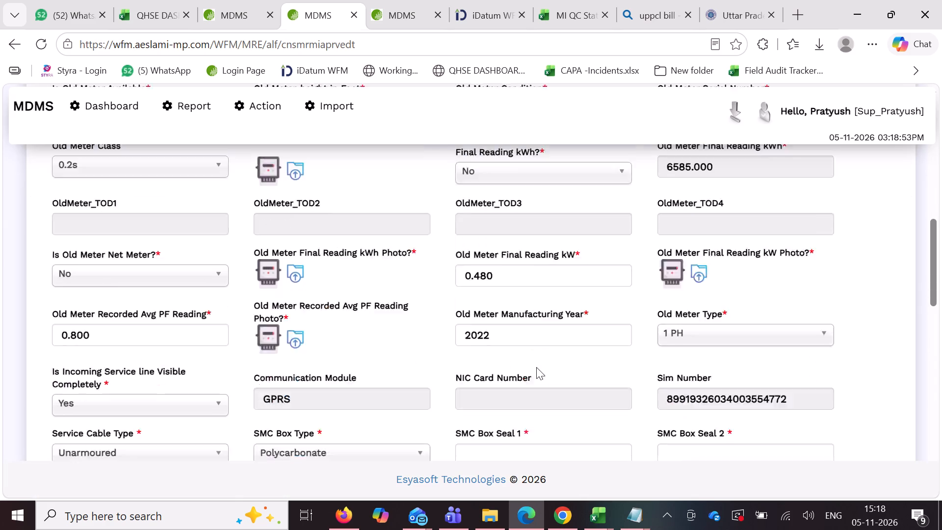
pyautogui.scroll(-7, 536, 367)
pyautogui.scroll(1, 501, 381)
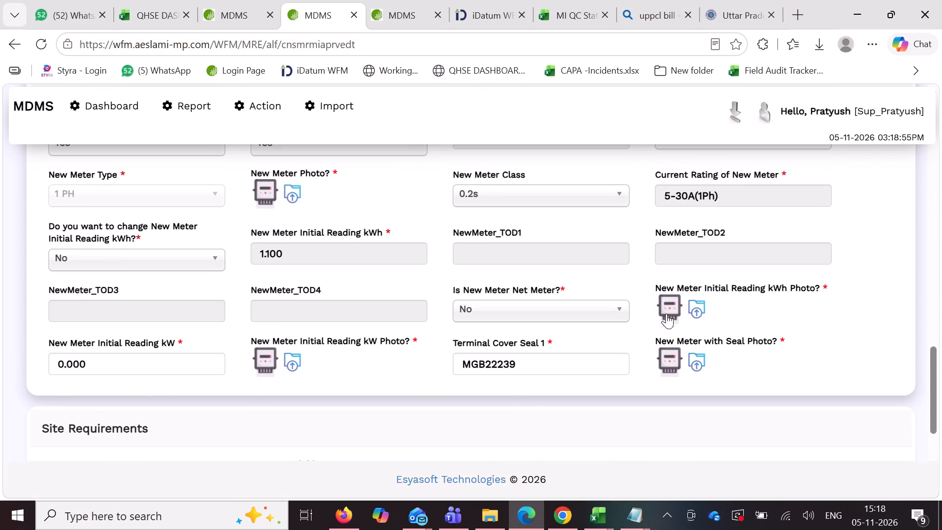
pyautogui.click(673, 305)
pyautogui.scroll(1, 464, 265)
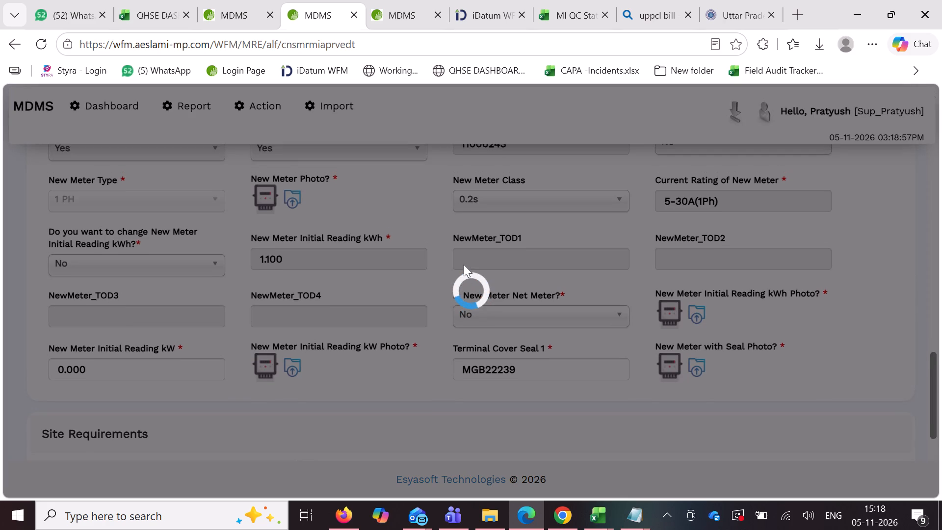
pyautogui.scroll(1, 464, 265)
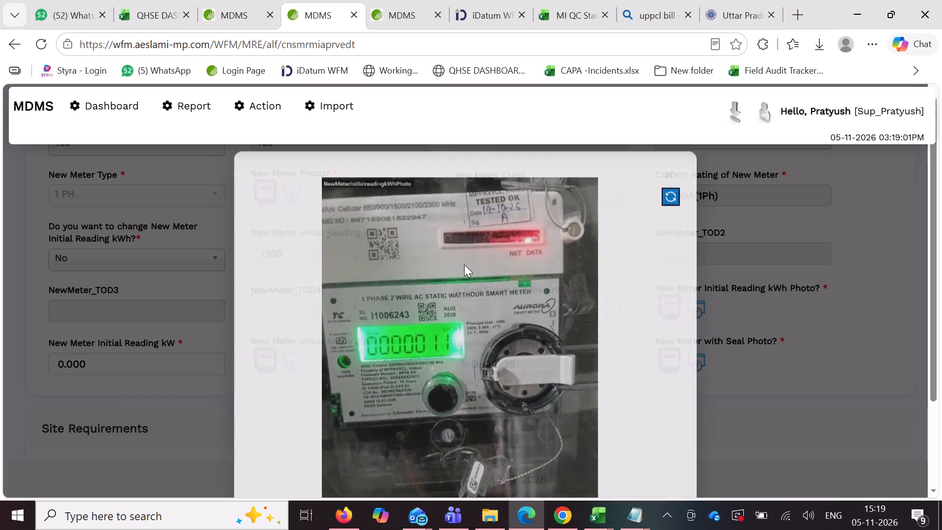
pyautogui.click(671, 182)
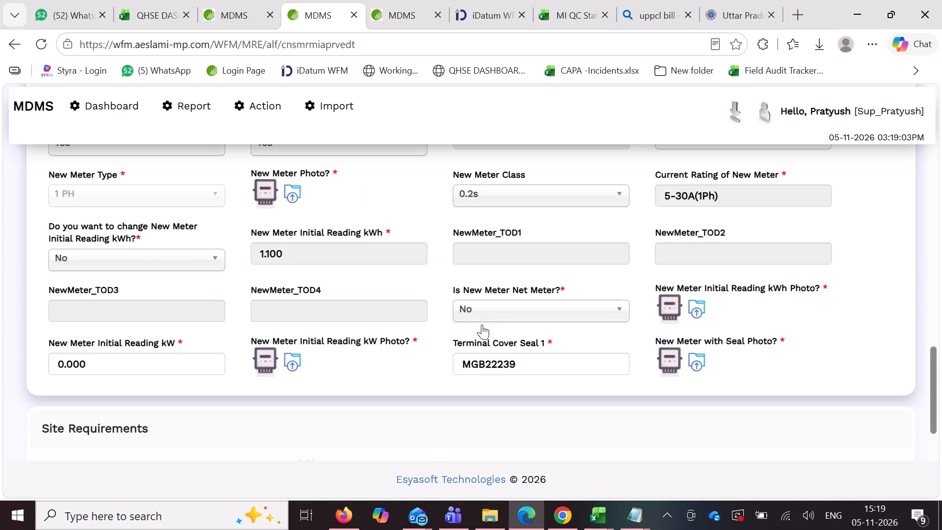
pyautogui.scroll(-2, 468, 336)
pyautogui.click(430, 350)
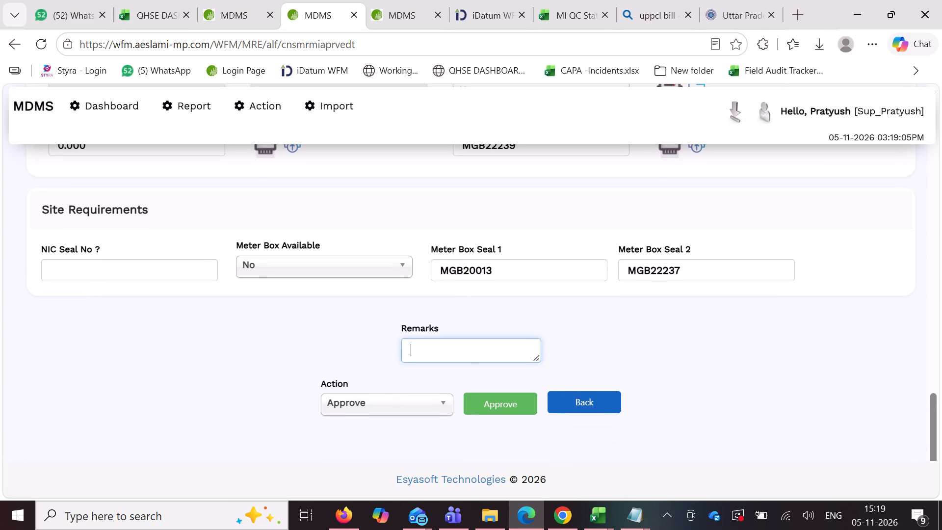
pyautogui.press('o')
pyautogui.press('k')
pyautogui.click(514, 409)
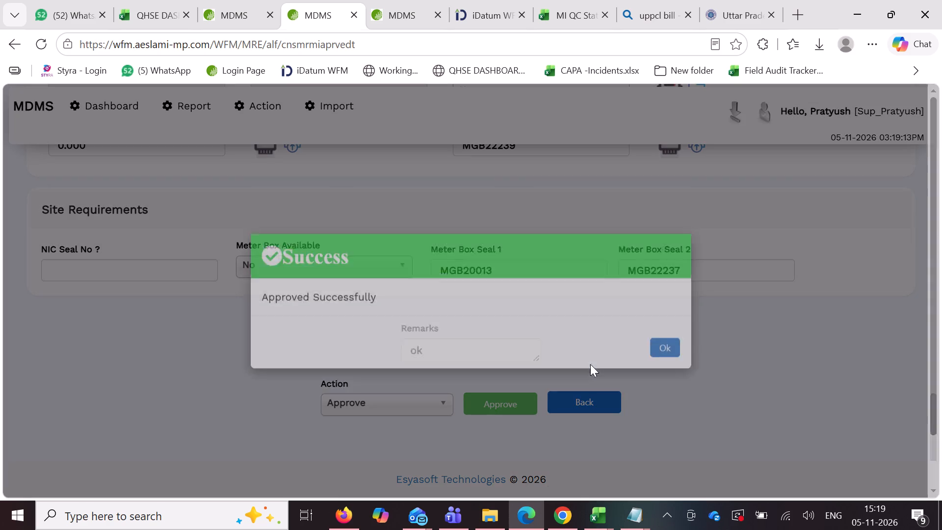
pyautogui.click(659, 368)
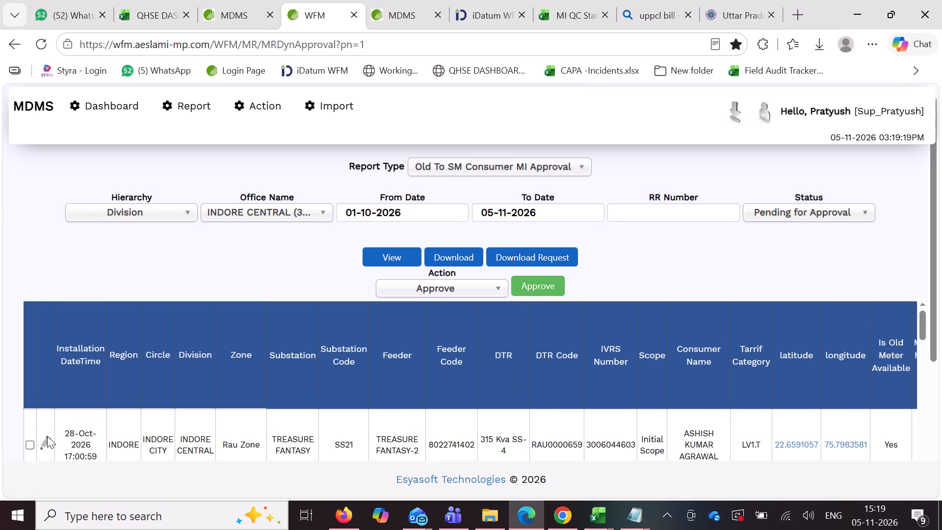
# Open the Rau Zone record installed 28-Oct-2026 17:00:59 and check its old meter final kWh reading photo.
pyautogui.click(47, 436)
pyautogui.click(50, 440)
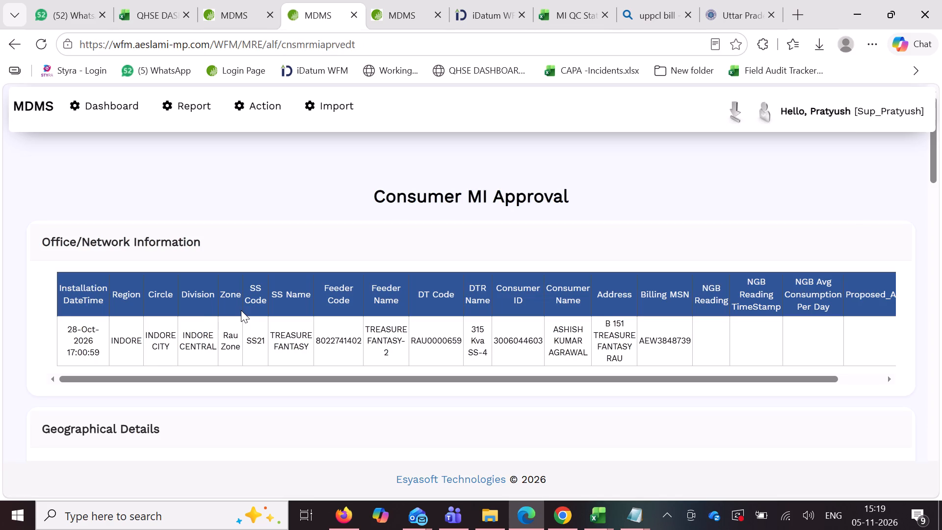
pyautogui.scroll(-4, 319, 325)
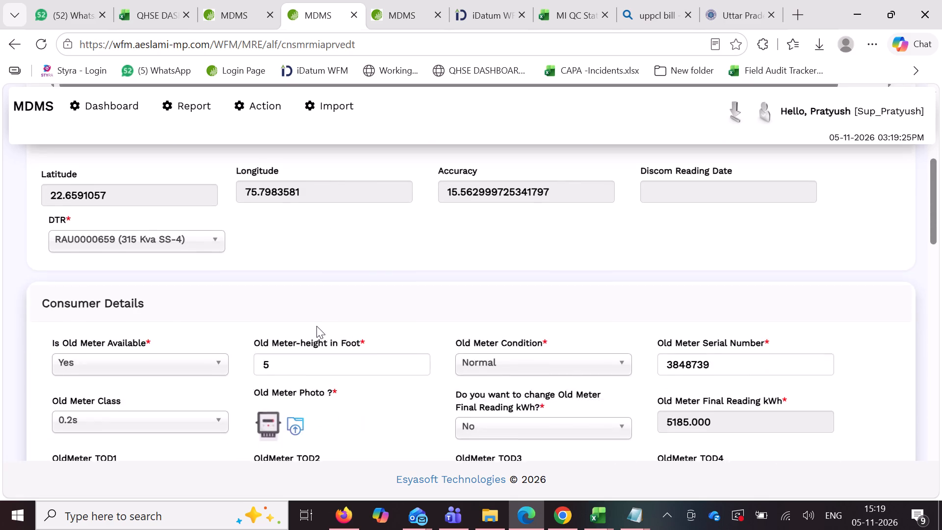
pyautogui.scroll(-3, 316, 326)
pyautogui.scroll(1, 569, 322)
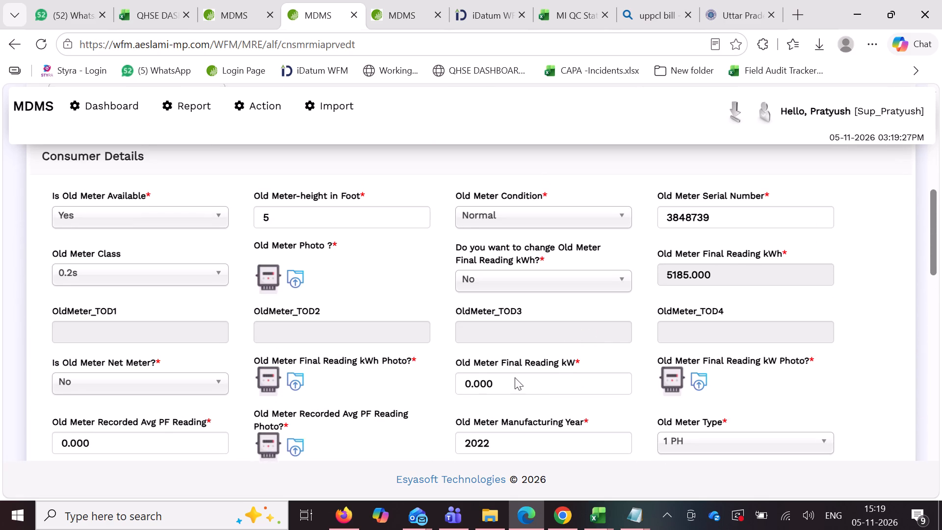
pyautogui.click(274, 378)
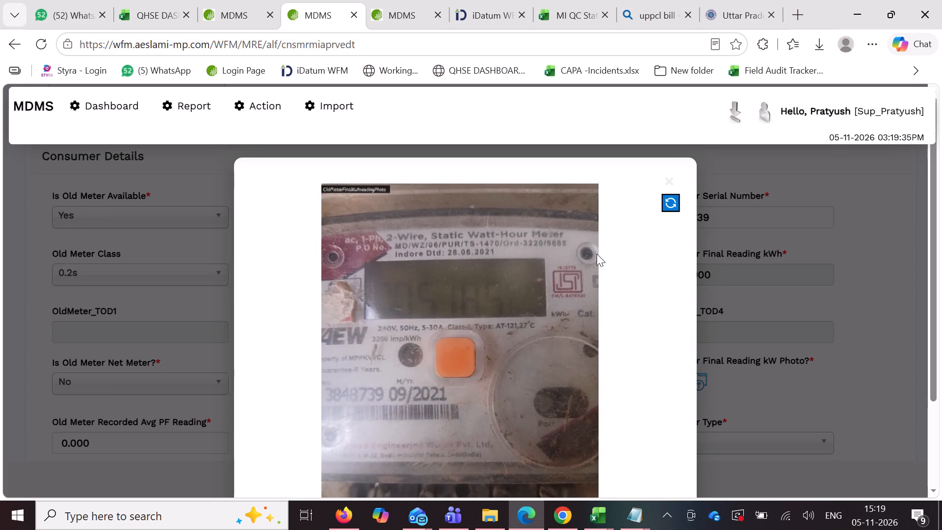
pyautogui.click(667, 182)
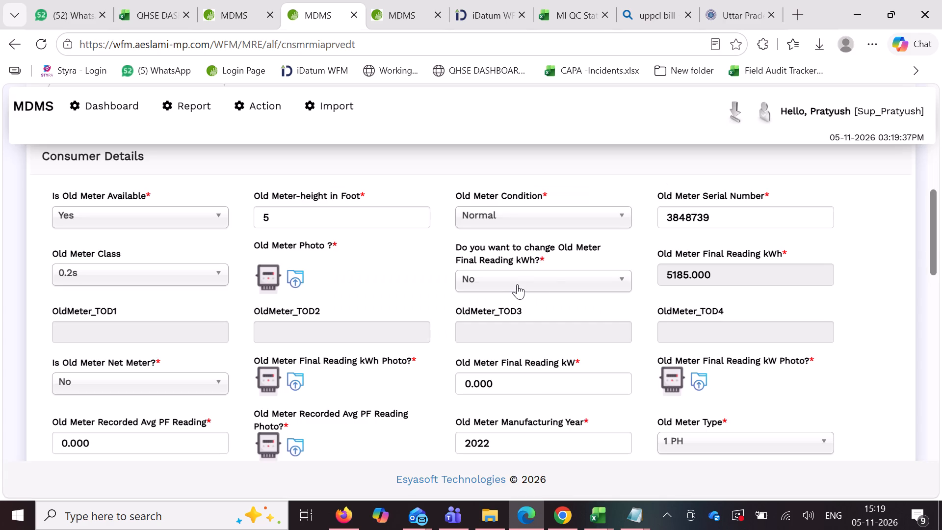
pyautogui.scroll(-10, 519, 283)
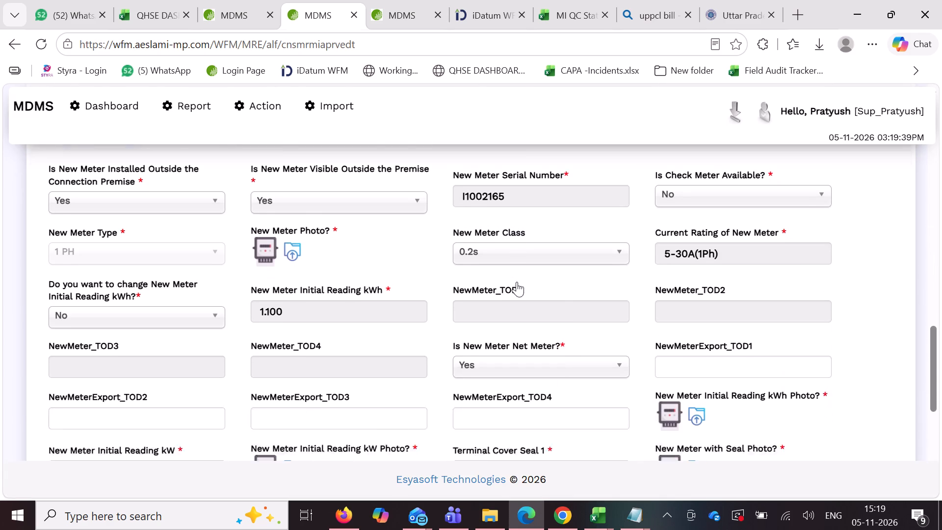
pyautogui.click(662, 396)
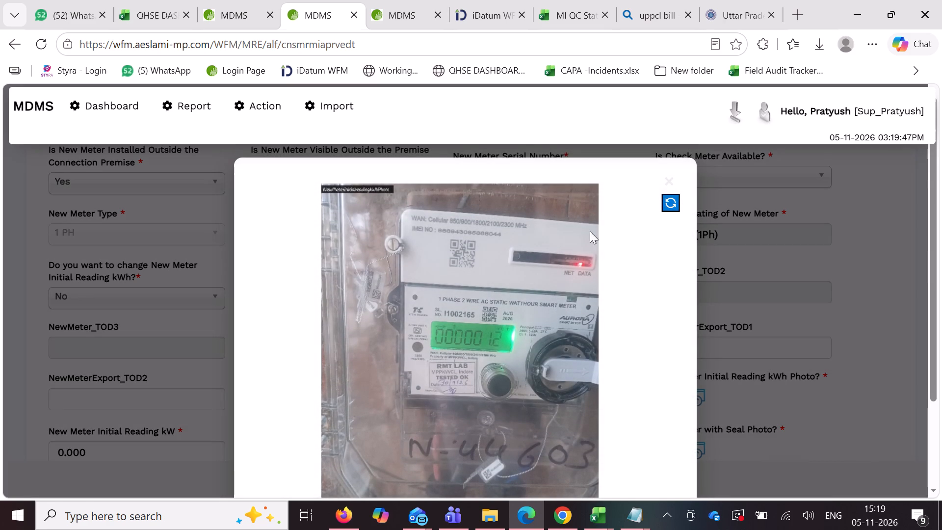
pyautogui.click(673, 180)
pyautogui.scroll(-4, 512, 358)
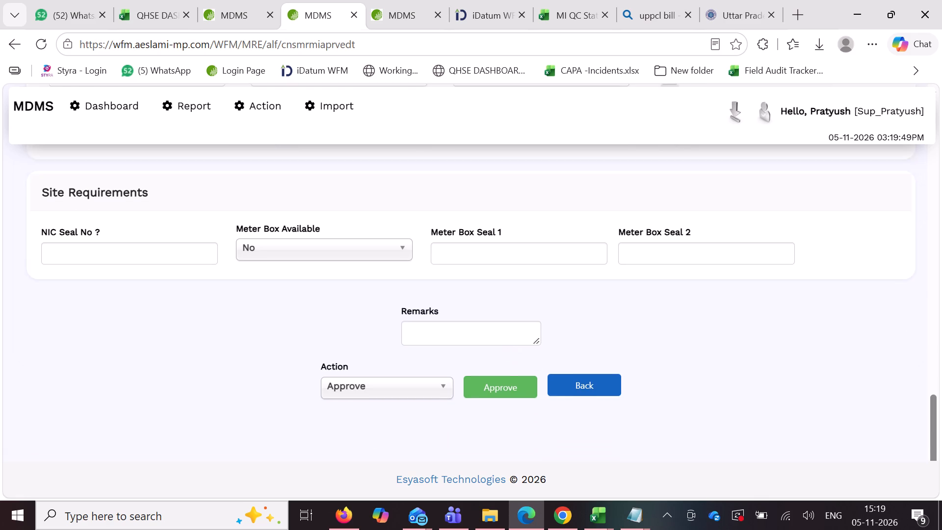
pyautogui.click(489, 351)
pyautogui.press('o')
pyautogui.press('k')
pyautogui.click(531, 411)
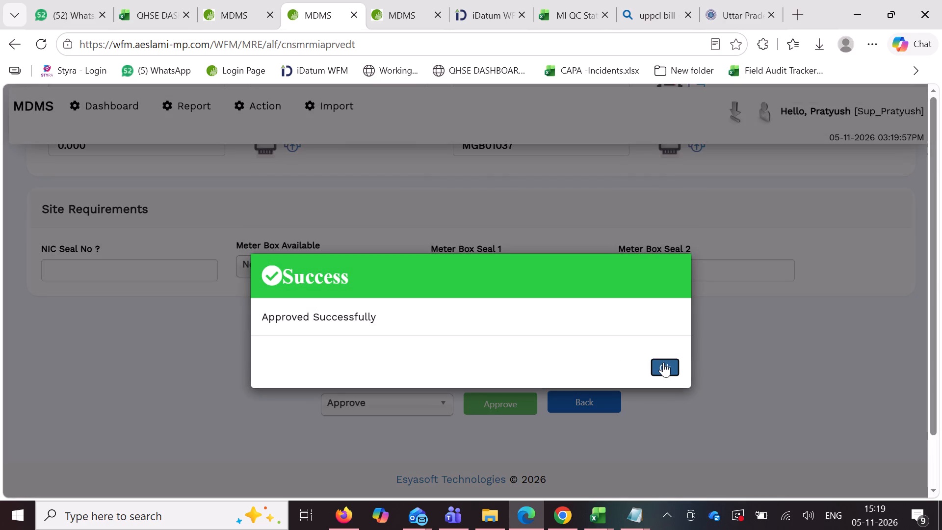
pyautogui.click(663, 362)
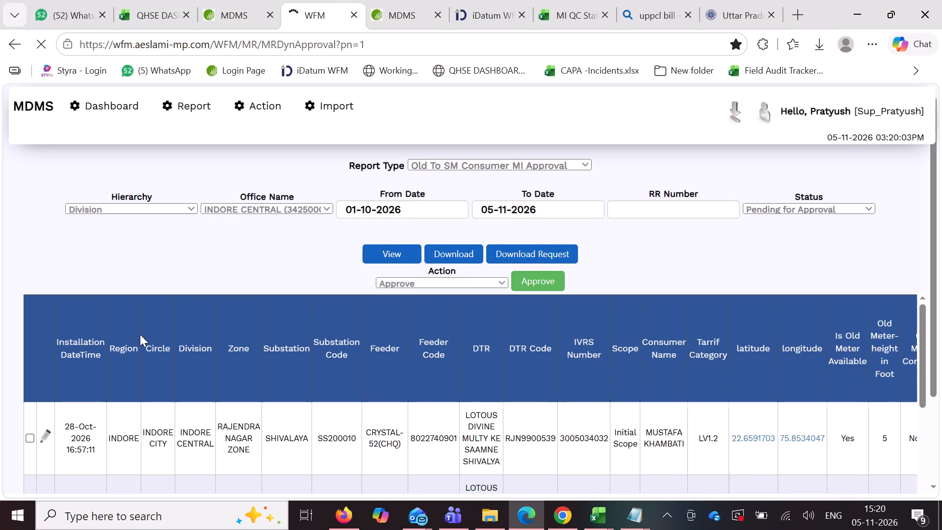
# Open the Rajendra Nagar Zone record installed 28-Oct-2026 16:57:11 and check its old meter final kWh reading photo.
pyautogui.click(52, 445)
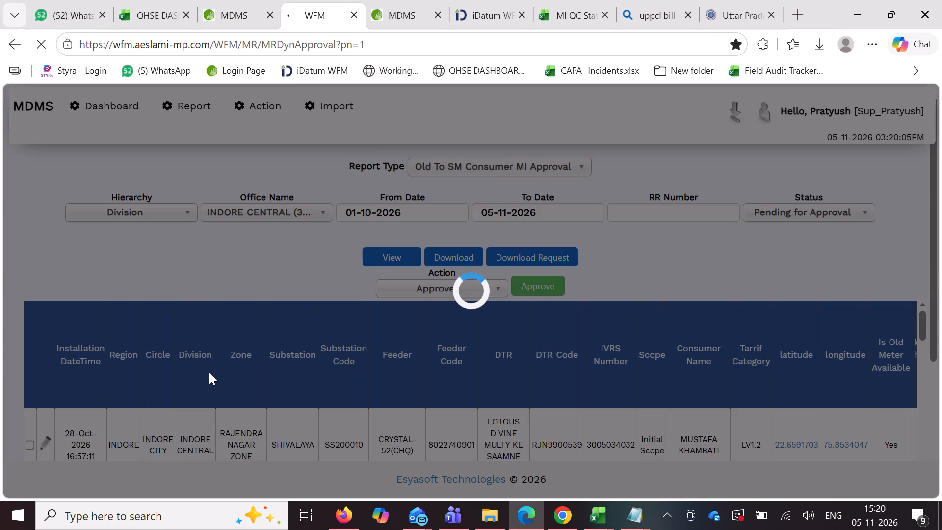
pyautogui.scroll(-3, 258, 361)
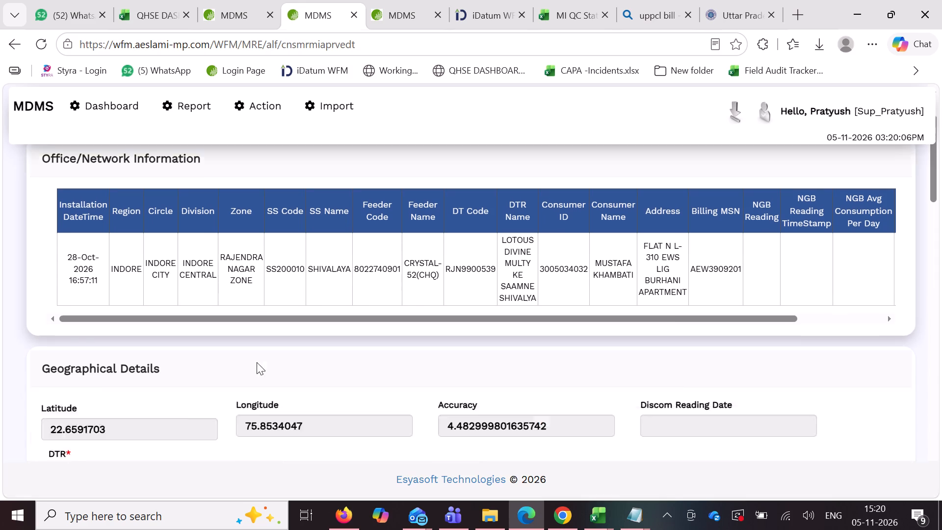
pyautogui.scroll(-2, 286, 346)
pyautogui.scroll(-1, 459, 352)
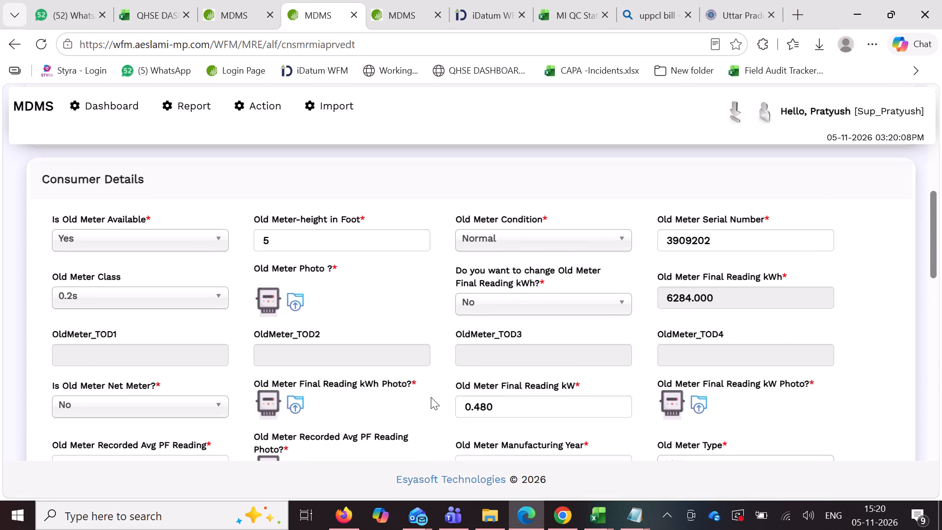
pyautogui.click(265, 396)
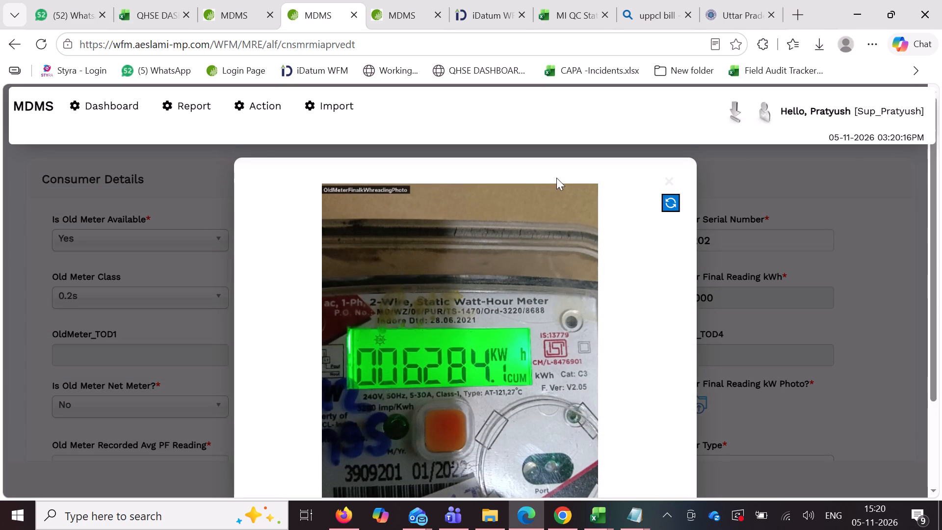
pyautogui.click(664, 185)
pyautogui.click(668, 189)
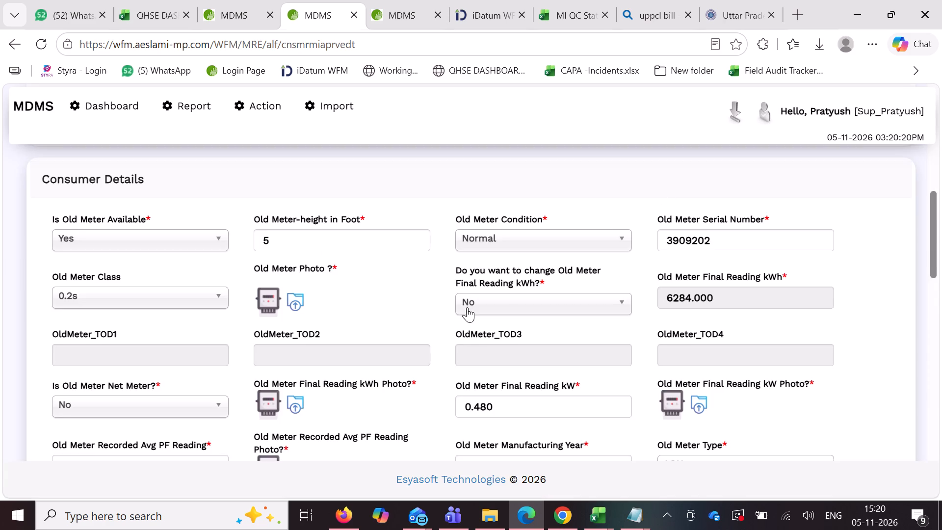
pyautogui.scroll(-4, 463, 309)
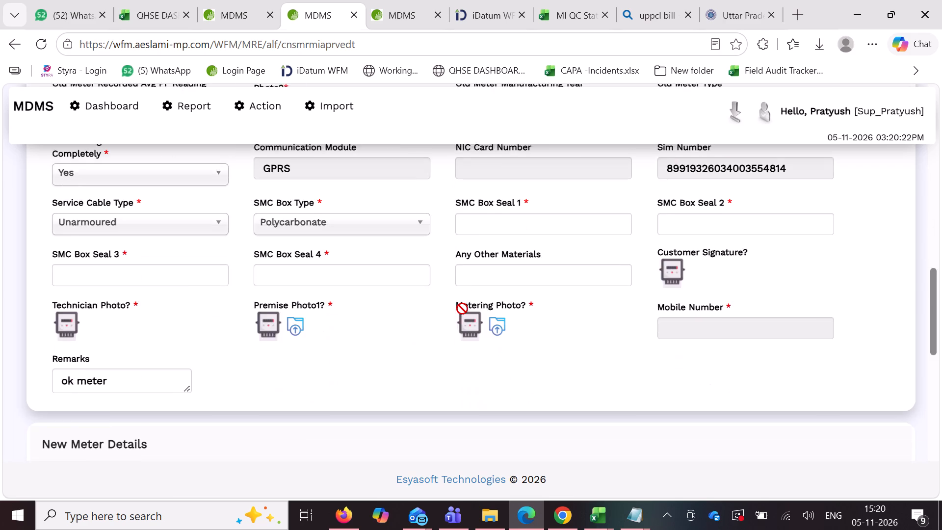
pyautogui.scroll(-2, 462, 309)
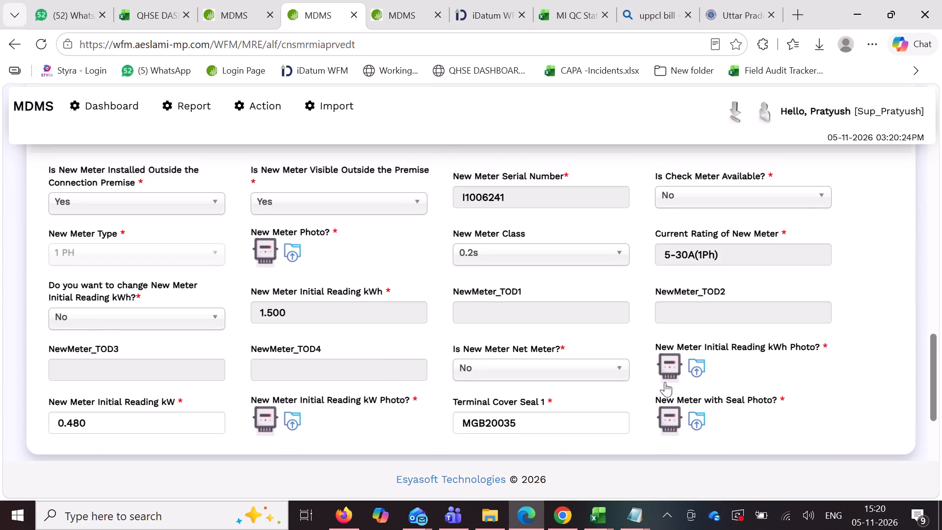
pyautogui.click(669, 372)
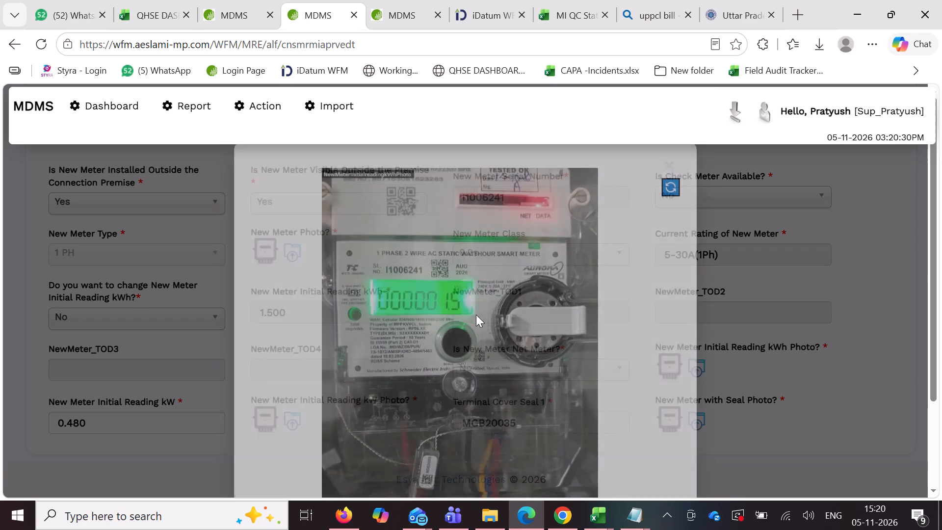
pyautogui.click(671, 183)
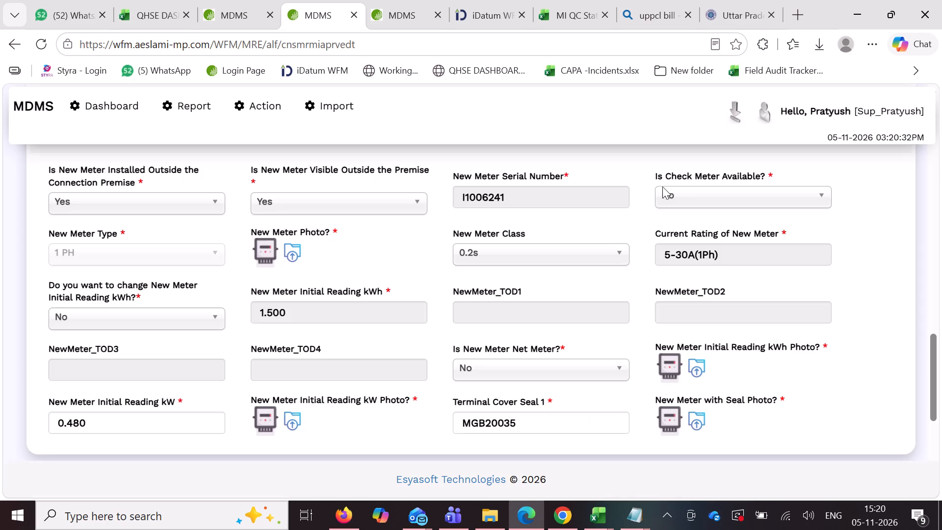
pyautogui.click(515, 300)
pyautogui.scroll(-3, 515, 300)
pyautogui.click(488, 345)
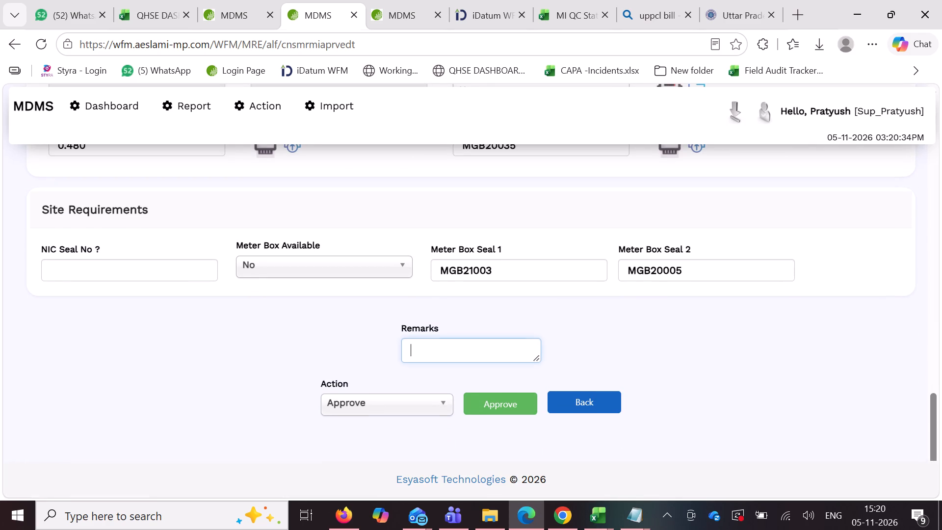
pyautogui.write('ok')
pyautogui.click(493, 402)
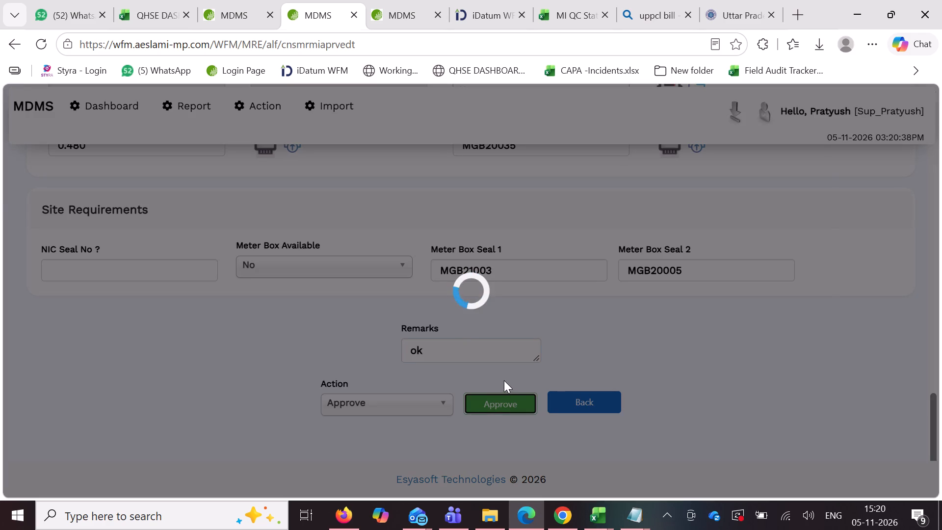
pyautogui.click(659, 364)
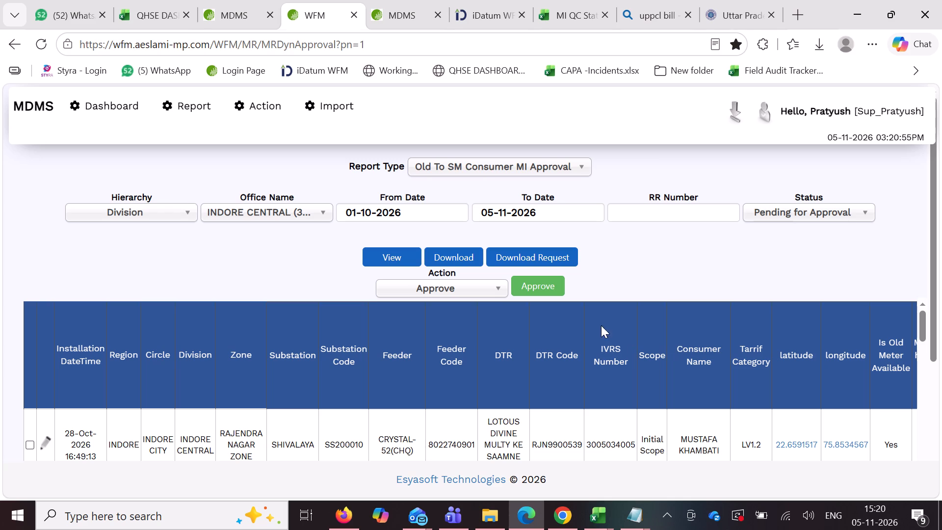
# Open the Rajendra Nagar Zone record installed 28-Oct-2026 16:49:13 and check its old meter final kWh reading photo.
pyautogui.click(52, 443)
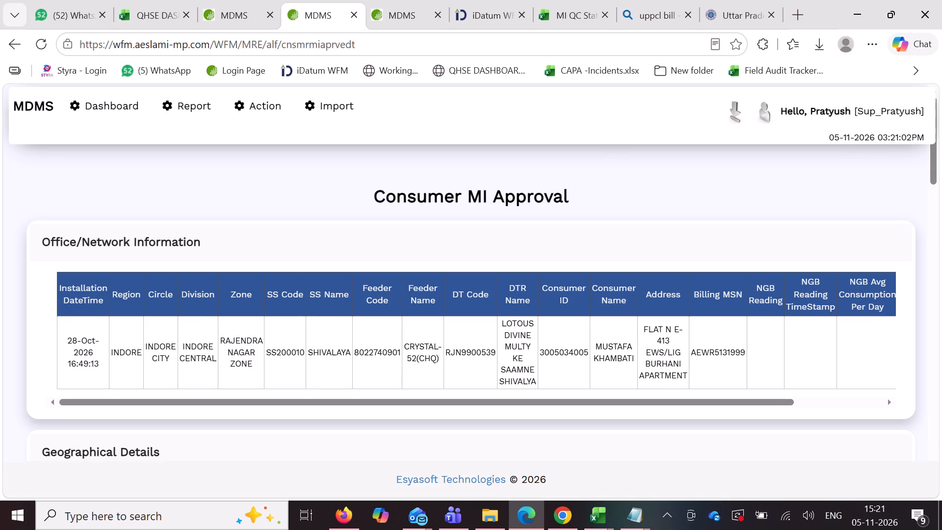
pyautogui.scroll(-2, 188, 362)
pyautogui.scroll(-2, 458, 352)
pyautogui.scroll(-2, 523, 326)
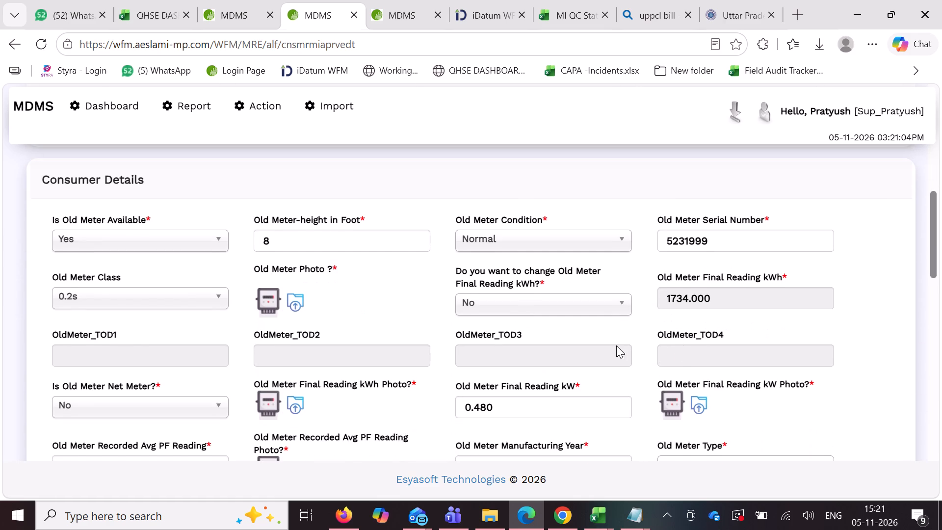
pyautogui.click(258, 399)
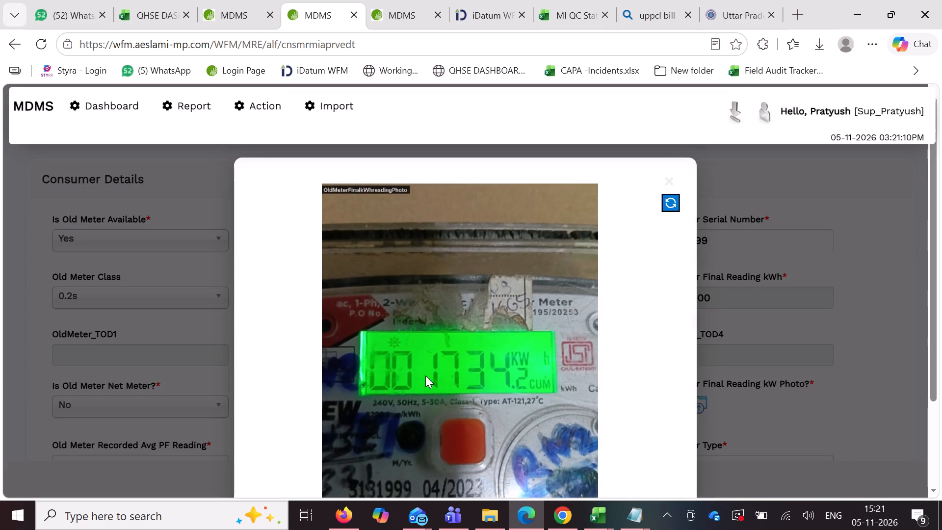
pyautogui.scroll(-1, 552, 350)
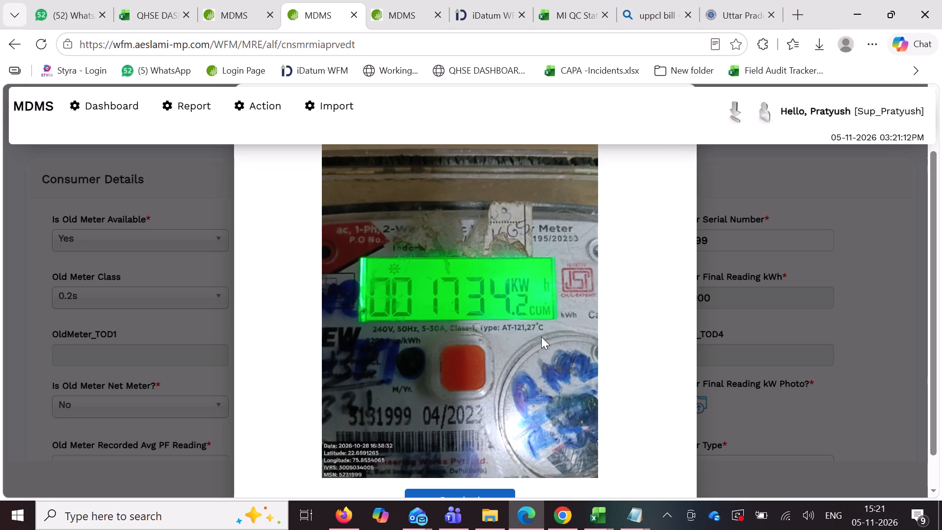
pyautogui.scroll(4, 551, 318)
pyautogui.click(667, 183)
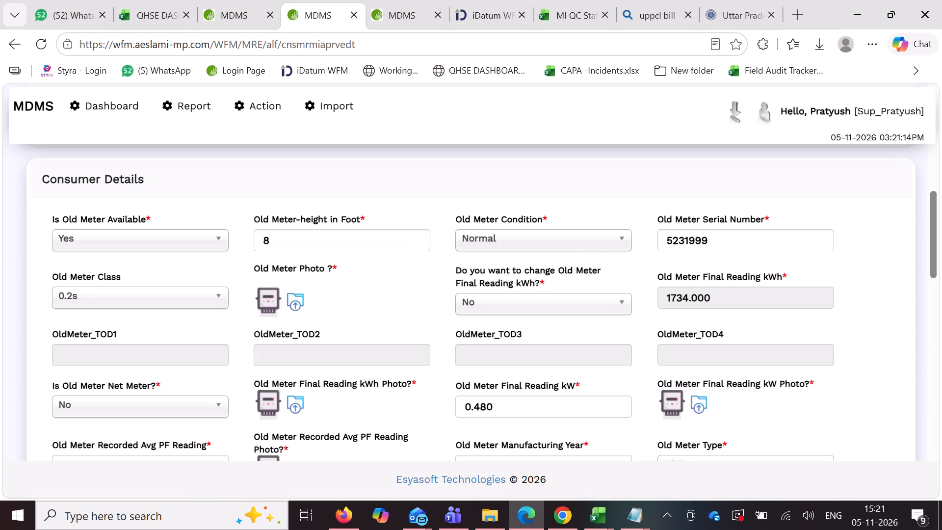
pyautogui.scroll(-6, 486, 282)
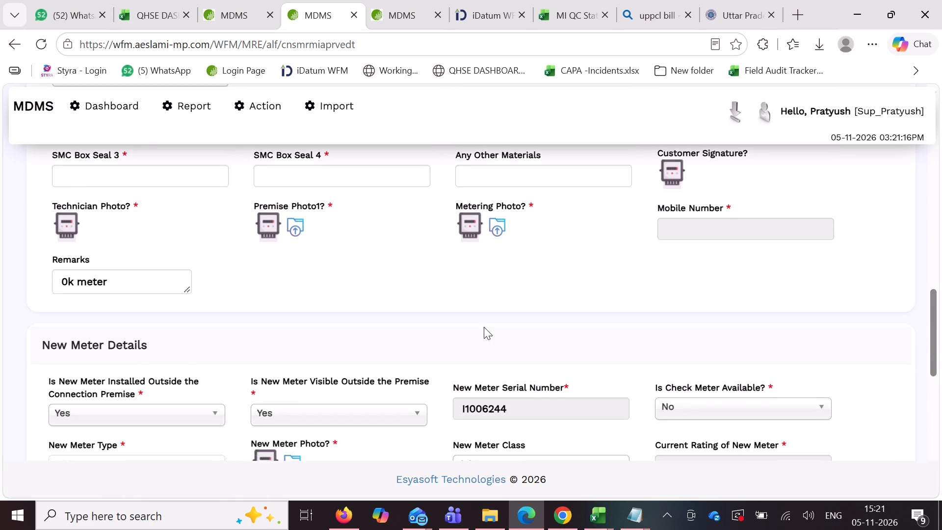
pyautogui.scroll(-4, 484, 327)
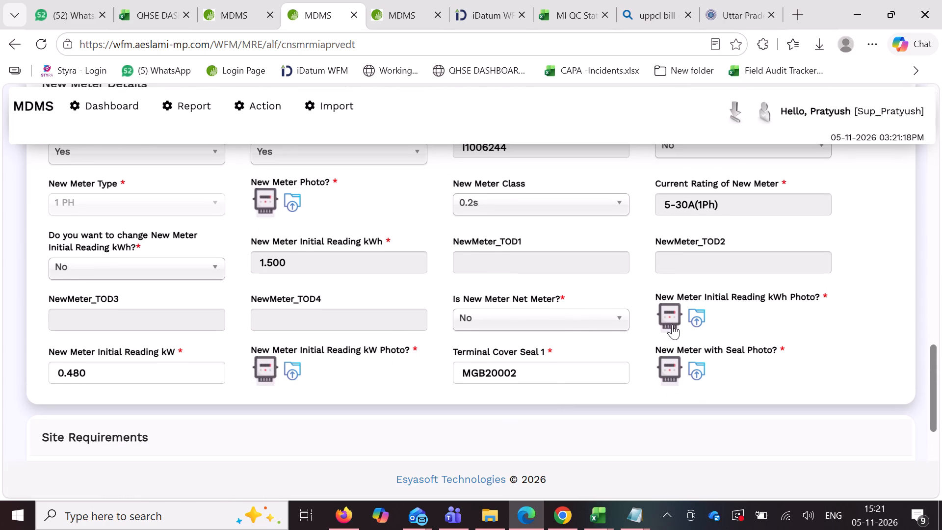
pyautogui.click(668, 318)
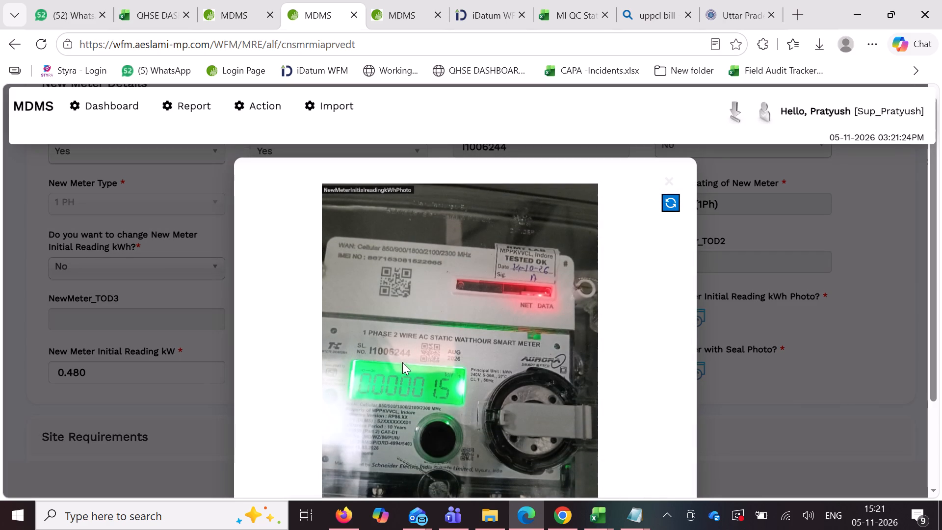
pyautogui.click(669, 177)
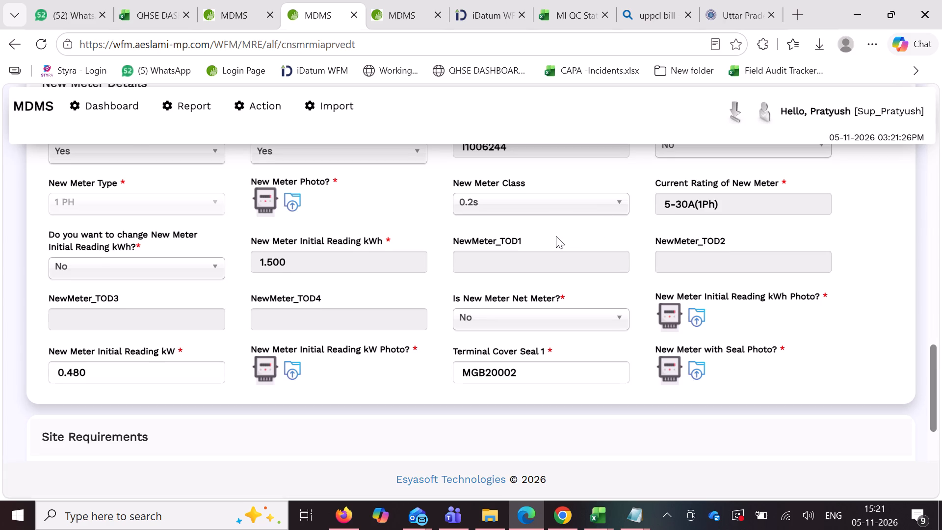
pyautogui.scroll(1, 556, 236)
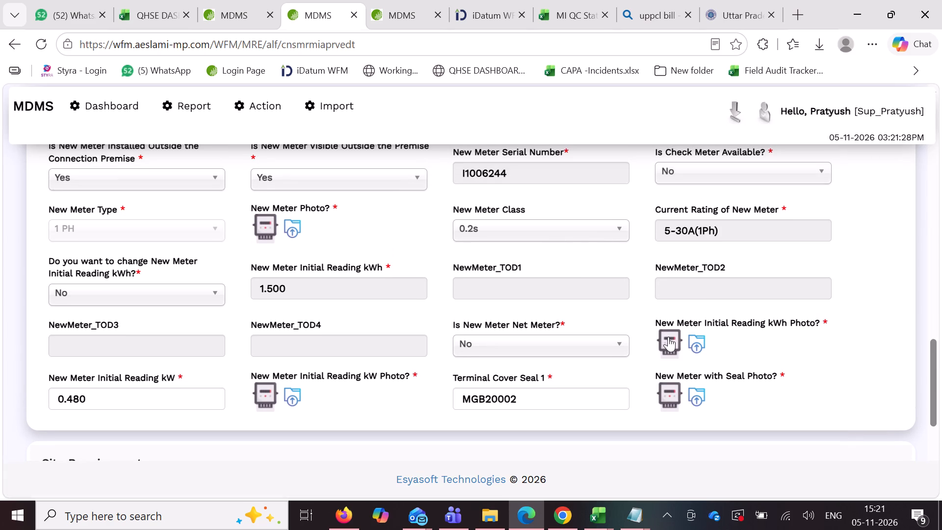
pyautogui.click(668, 337)
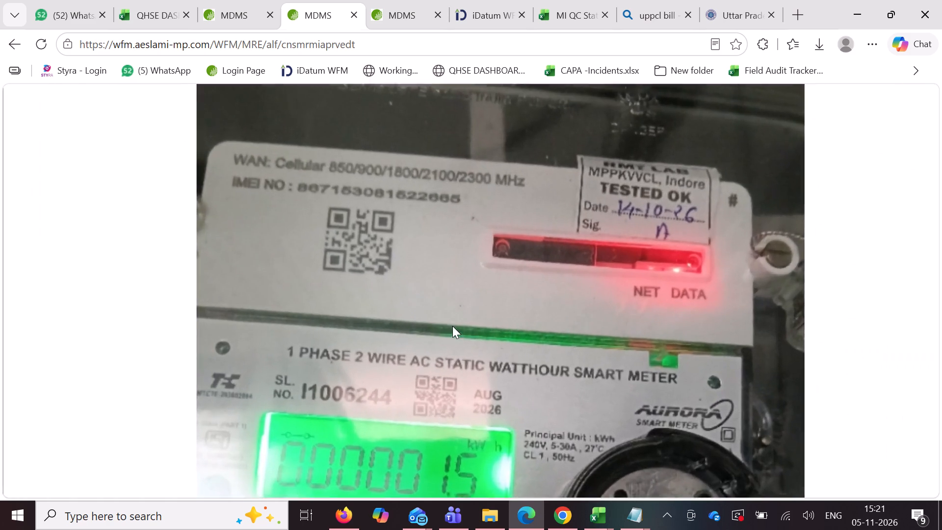
pyautogui.click(673, 185)
pyautogui.scroll(-4, 439, 316)
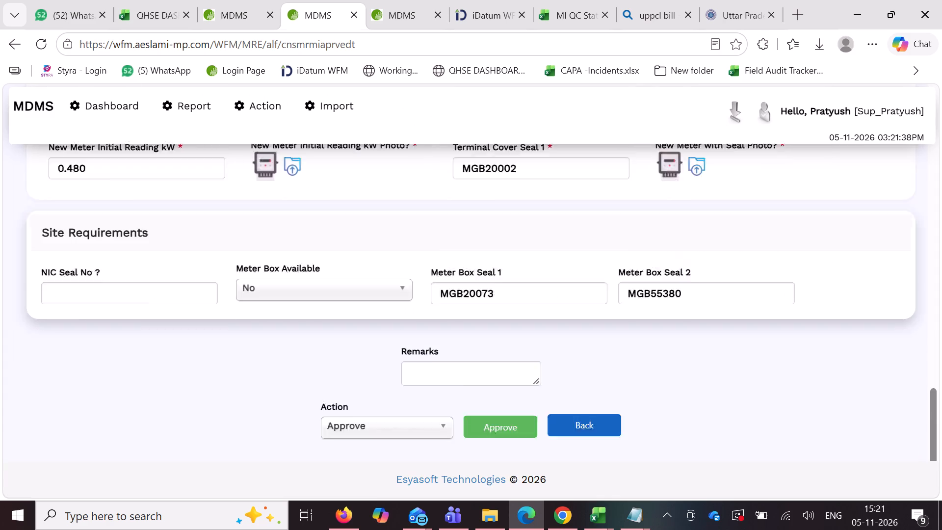
pyautogui.scroll(-2, 439, 314)
pyautogui.click(446, 356)
pyautogui.press('o')
pyautogui.press('k')
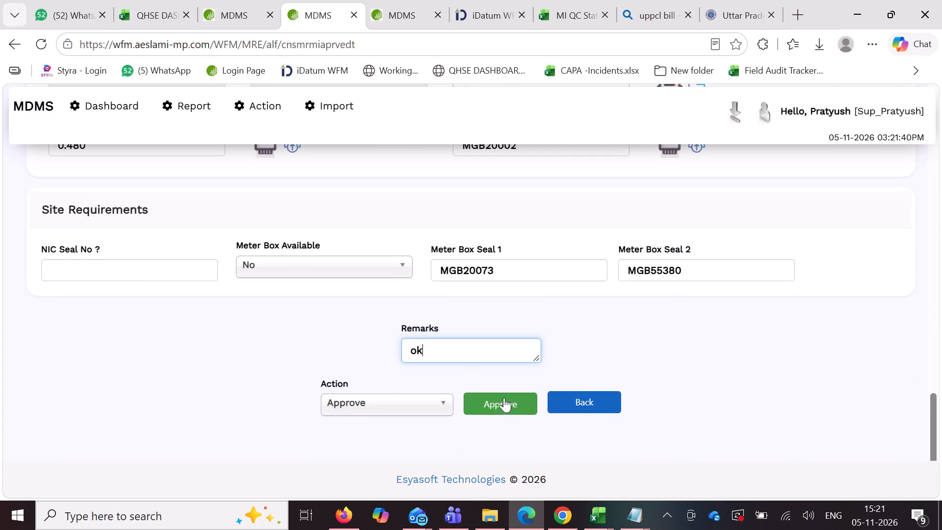
pyautogui.click(505, 399)
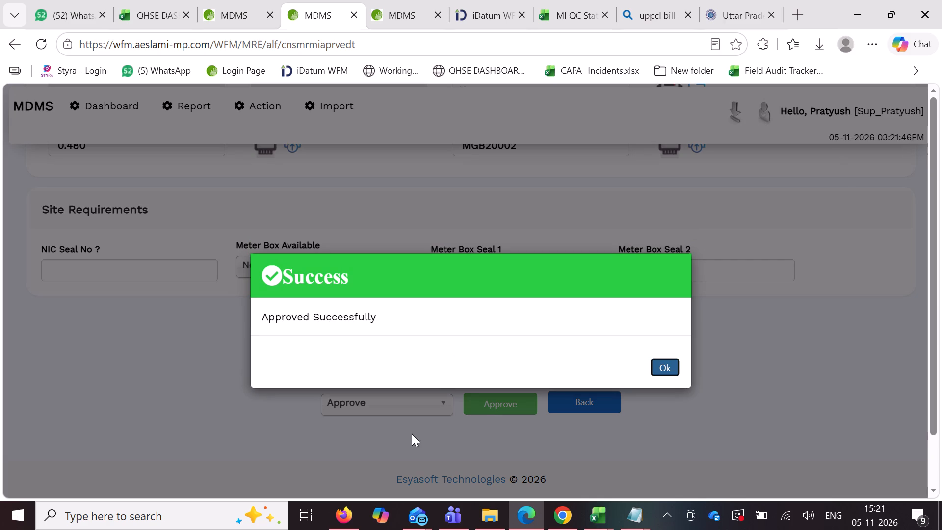
pyautogui.click(667, 364)
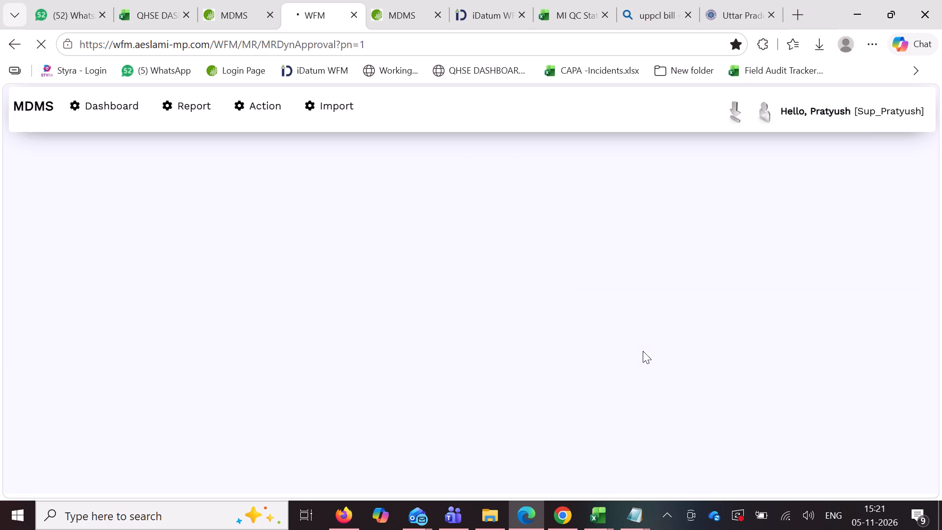
# Open the Rau Zone record installed 28-Oct-2026 16:47:43 and check its old meter final kWh reading photo.
pyautogui.click(52, 429)
pyautogui.click(50, 433)
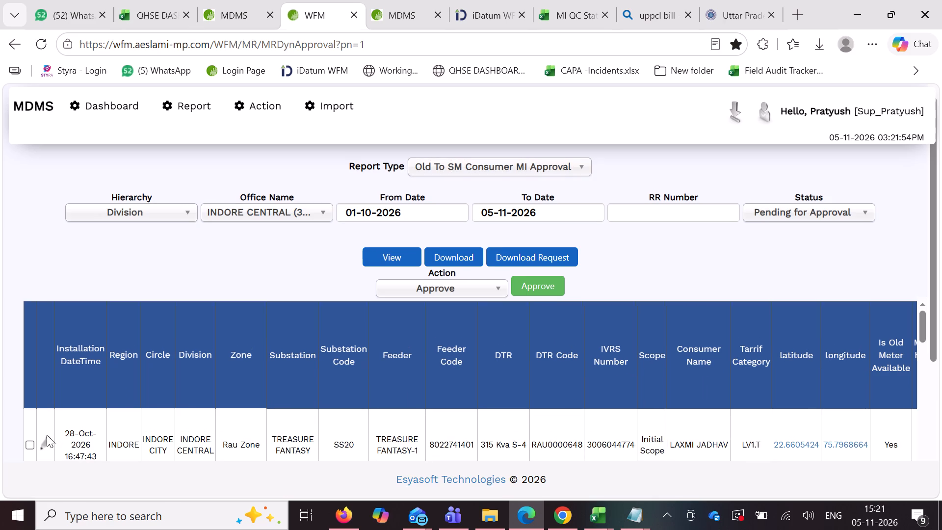
pyautogui.click(49, 448)
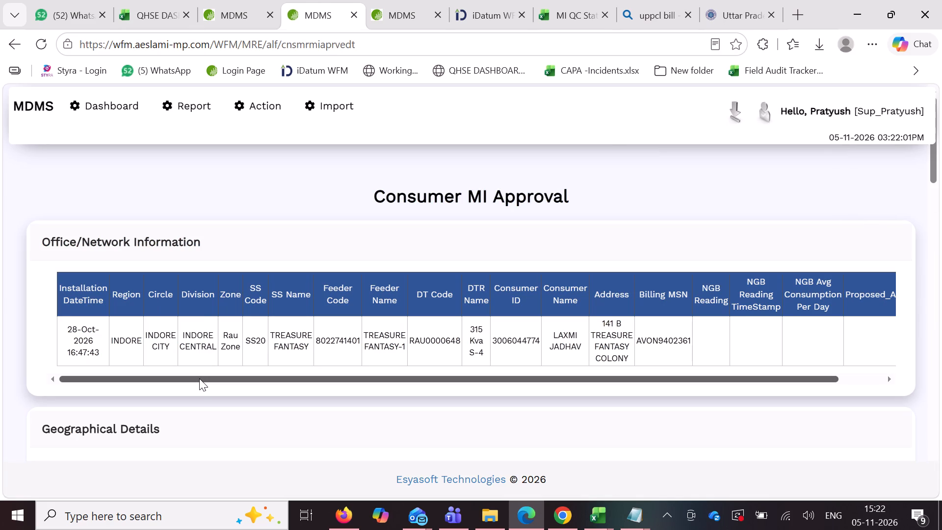
pyautogui.scroll(-2, 180, 411)
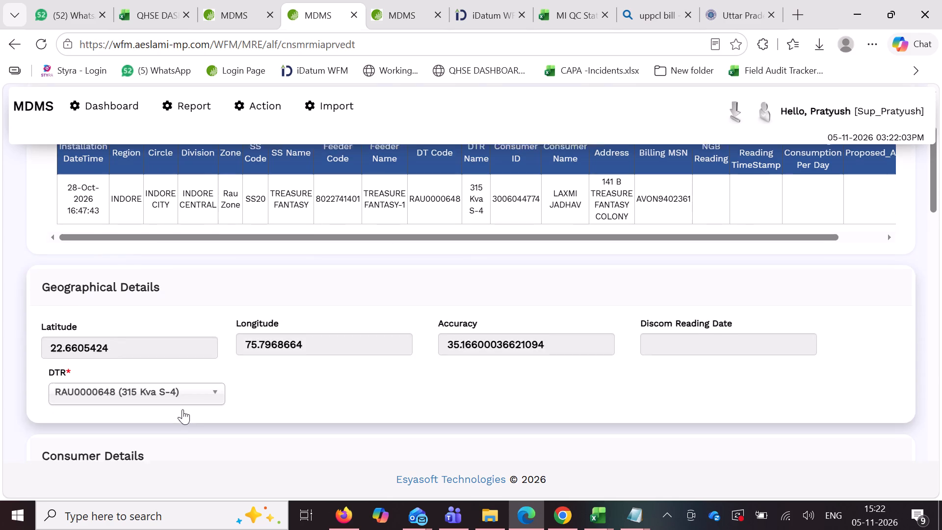
pyautogui.scroll(-4, 361, 380)
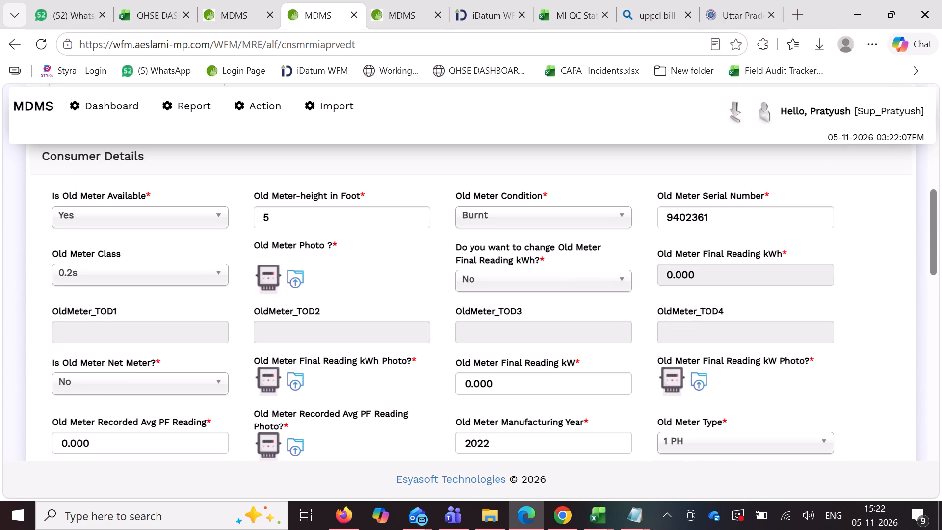
pyautogui.click(273, 388)
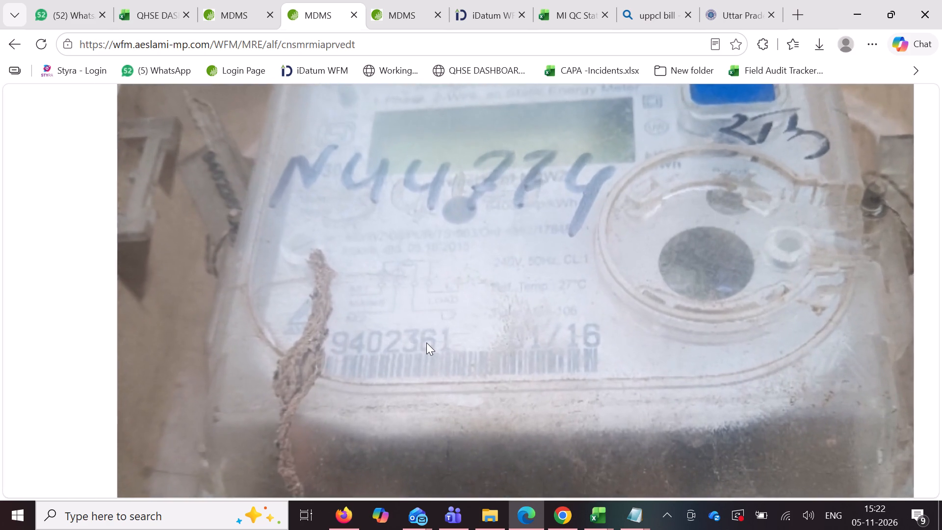
pyautogui.click(675, 184)
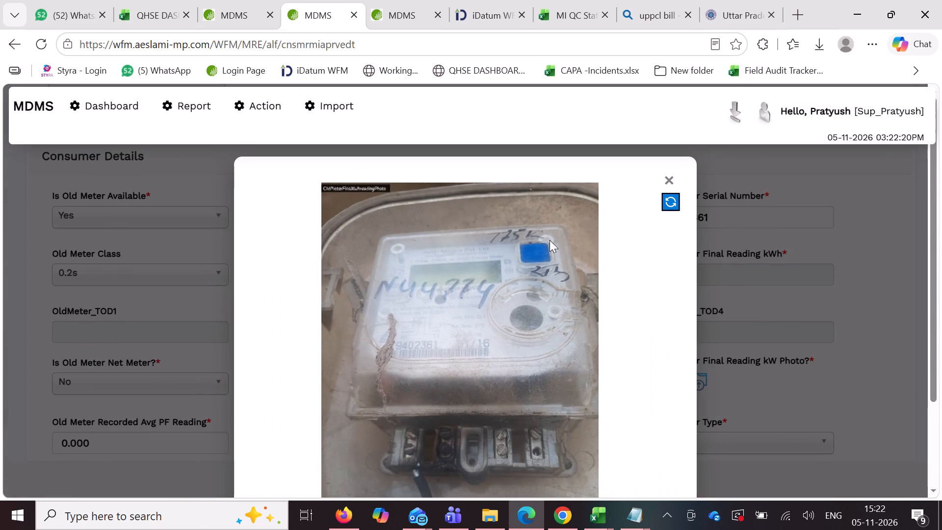
pyautogui.click(667, 180)
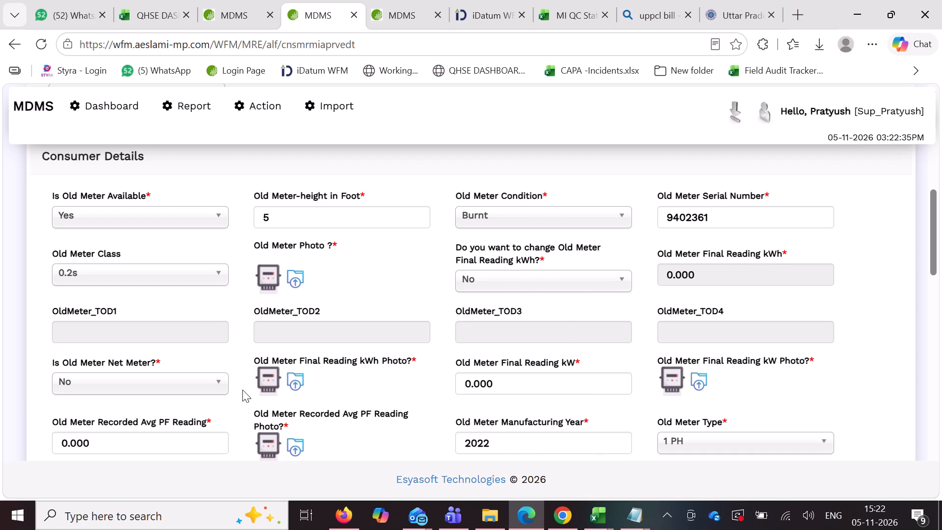
pyautogui.scroll(-3, 498, 373)
pyautogui.scroll(-1, 468, 306)
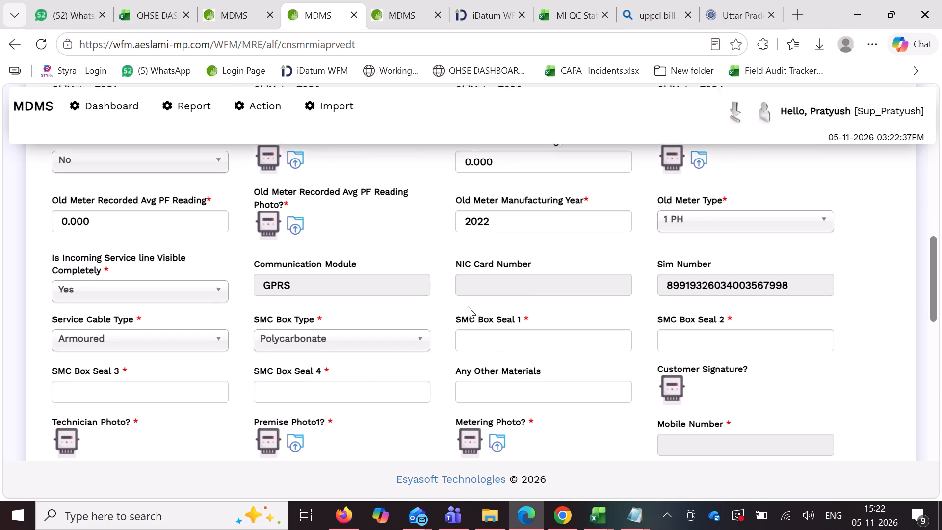
pyautogui.scroll(-6, 468, 306)
pyautogui.scroll(1, 530, 295)
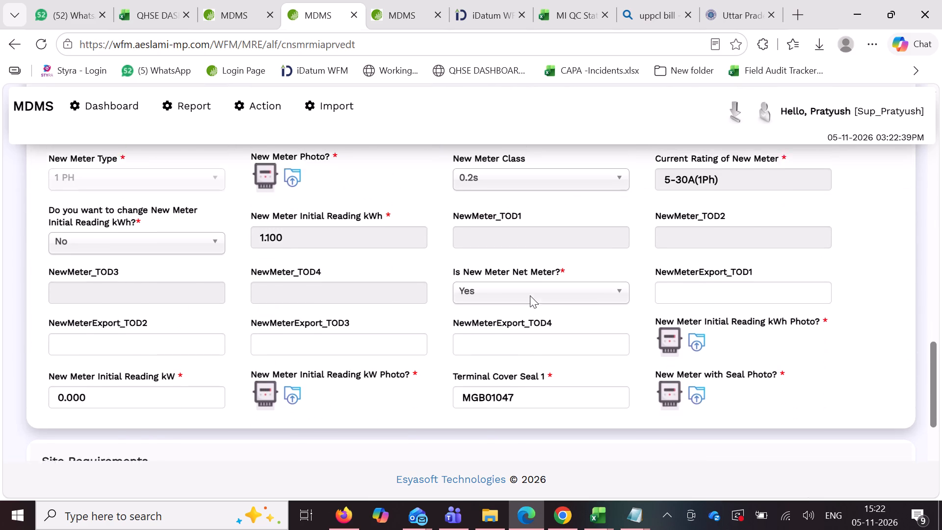
pyautogui.click(661, 359)
pyautogui.click(680, 402)
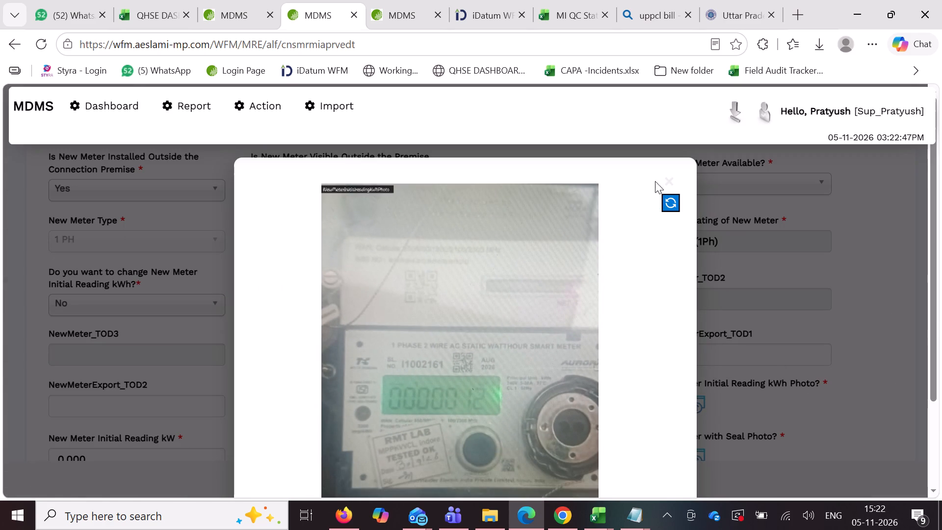
pyautogui.click(670, 181)
pyautogui.rightClick(488, 258)
pyautogui.scroll(2, 488, 258)
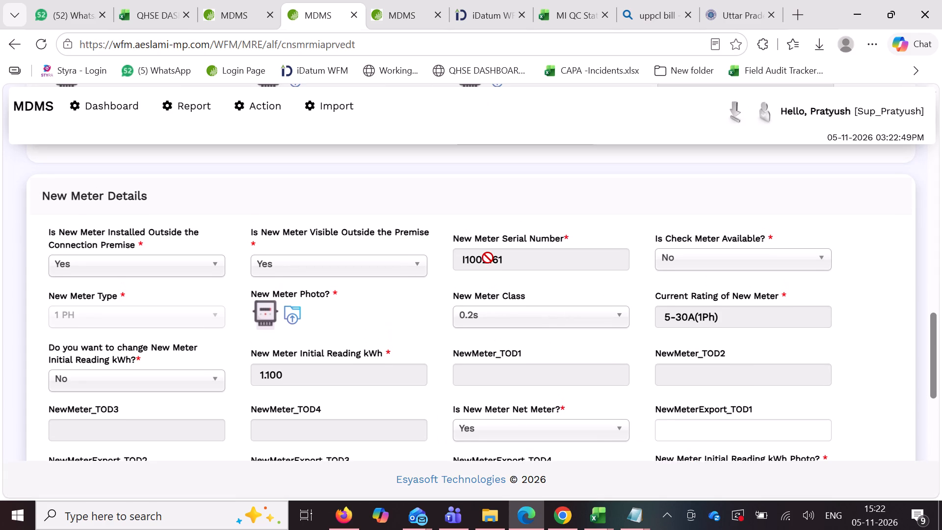
# Check the premise photo of the new meter installation in the consumer details.
pyautogui.scroll(1, 486, 258)
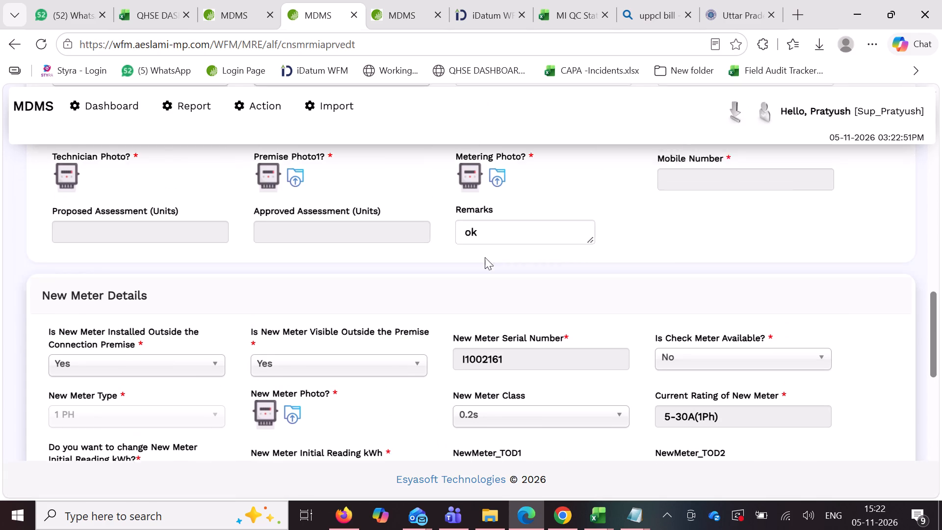
pyautogui.scroll(1, 485, 257)
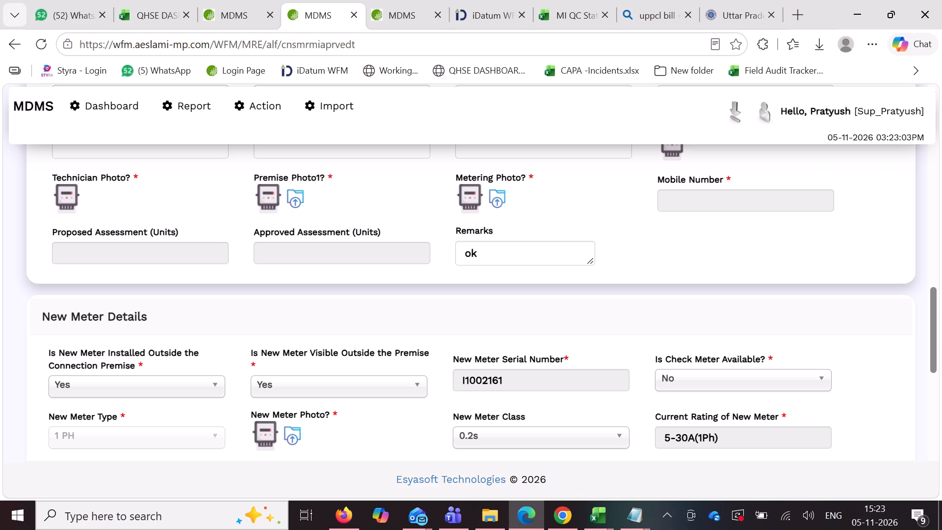
pyautogui.click(266, 208)
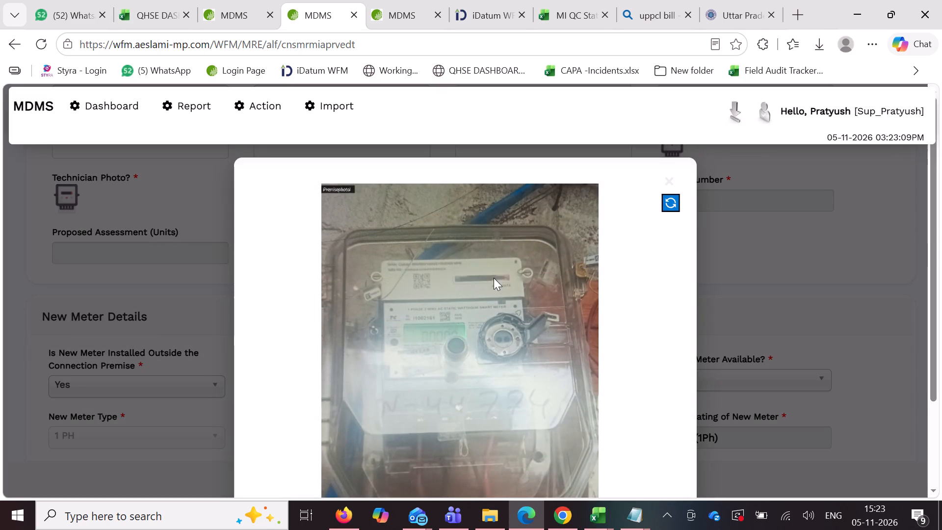
pyautogui.click(675, 183)
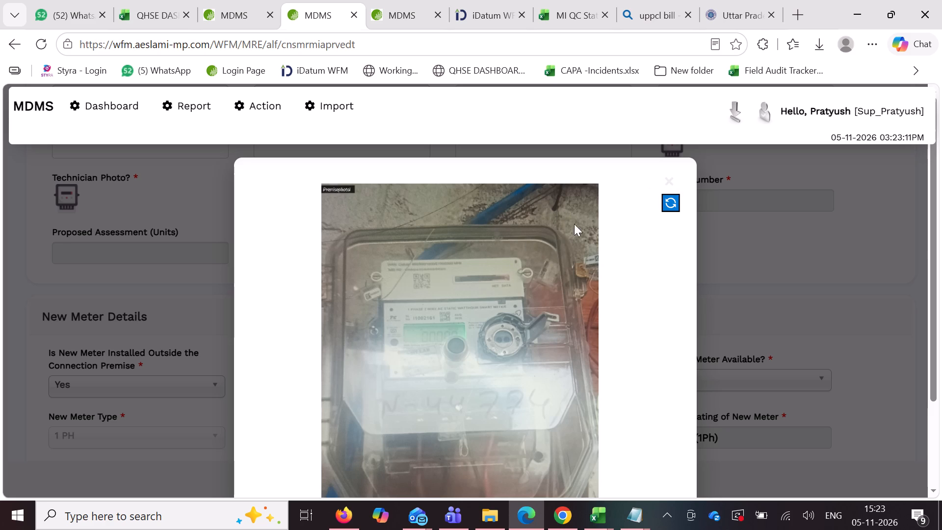
pyautogui.click(662, 180)
pyautogui.click(669, 182)
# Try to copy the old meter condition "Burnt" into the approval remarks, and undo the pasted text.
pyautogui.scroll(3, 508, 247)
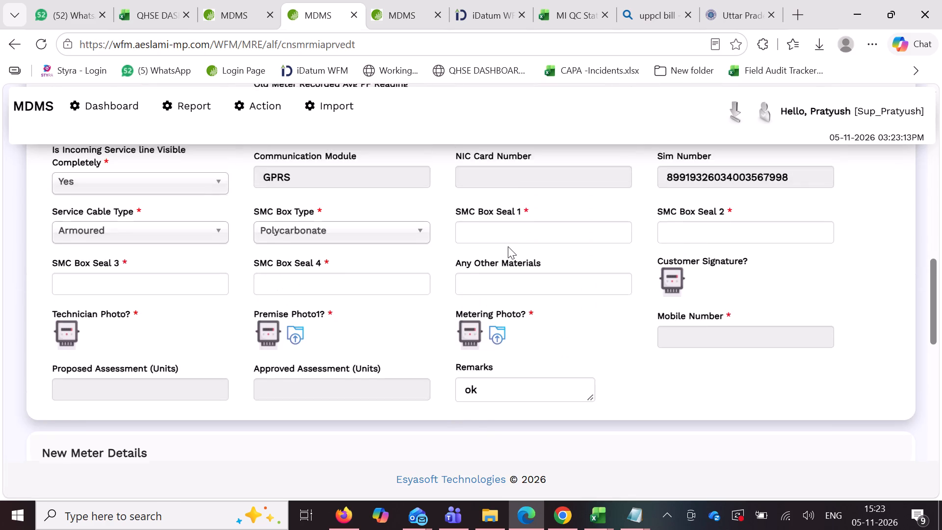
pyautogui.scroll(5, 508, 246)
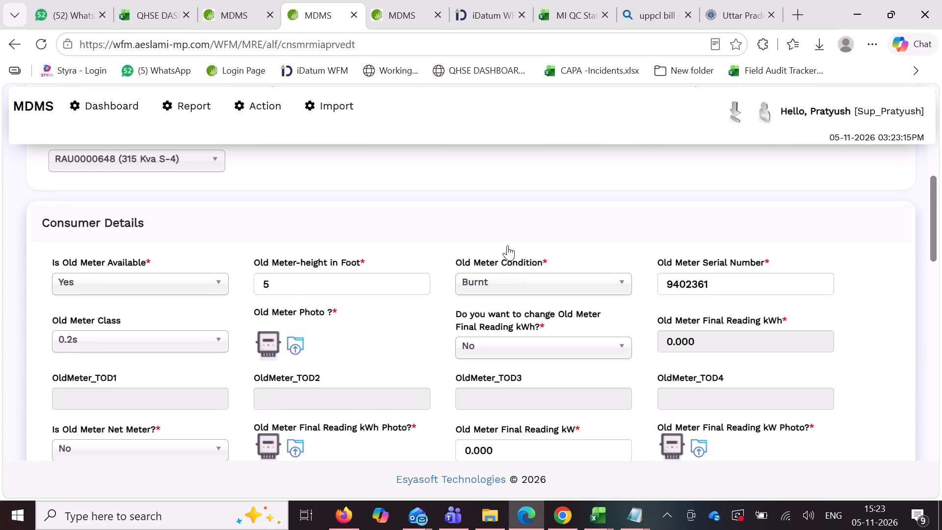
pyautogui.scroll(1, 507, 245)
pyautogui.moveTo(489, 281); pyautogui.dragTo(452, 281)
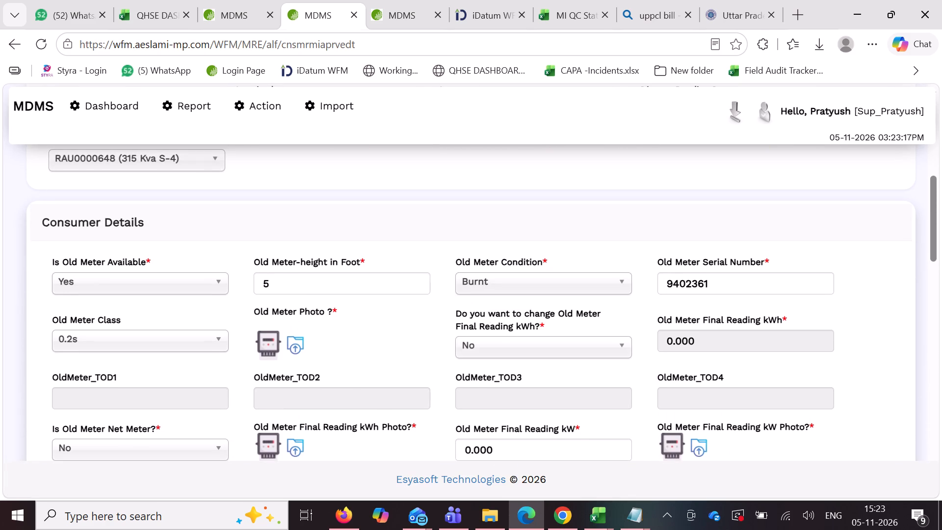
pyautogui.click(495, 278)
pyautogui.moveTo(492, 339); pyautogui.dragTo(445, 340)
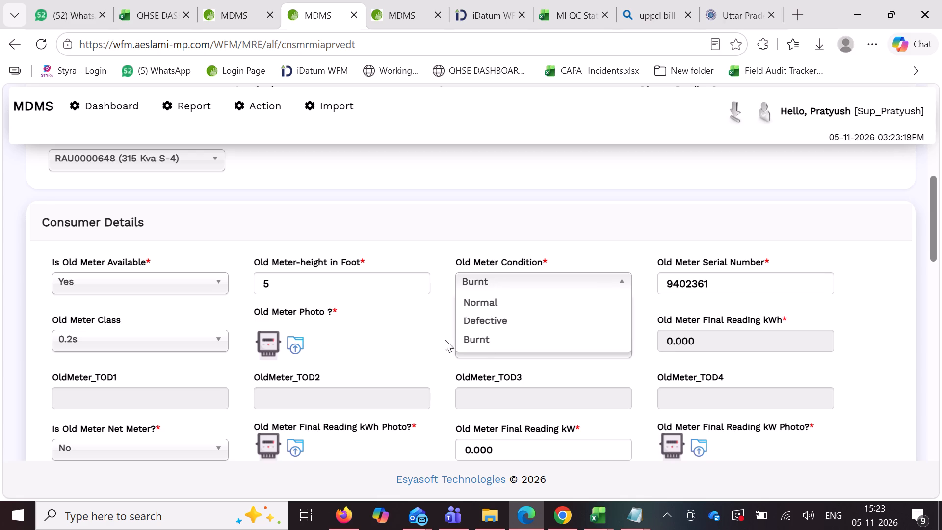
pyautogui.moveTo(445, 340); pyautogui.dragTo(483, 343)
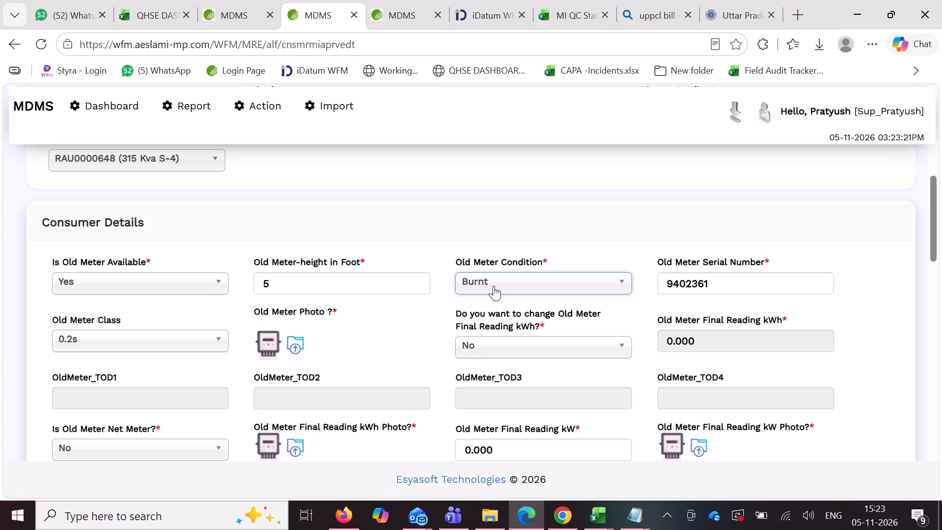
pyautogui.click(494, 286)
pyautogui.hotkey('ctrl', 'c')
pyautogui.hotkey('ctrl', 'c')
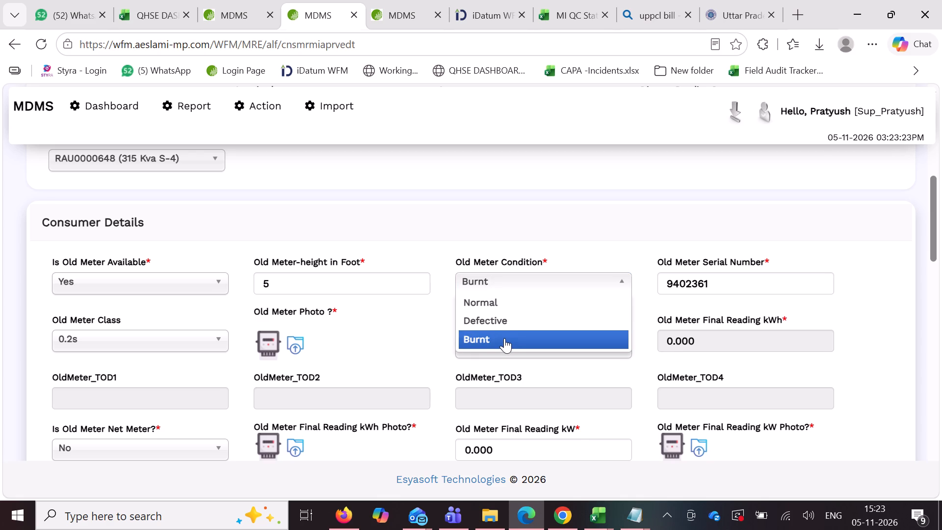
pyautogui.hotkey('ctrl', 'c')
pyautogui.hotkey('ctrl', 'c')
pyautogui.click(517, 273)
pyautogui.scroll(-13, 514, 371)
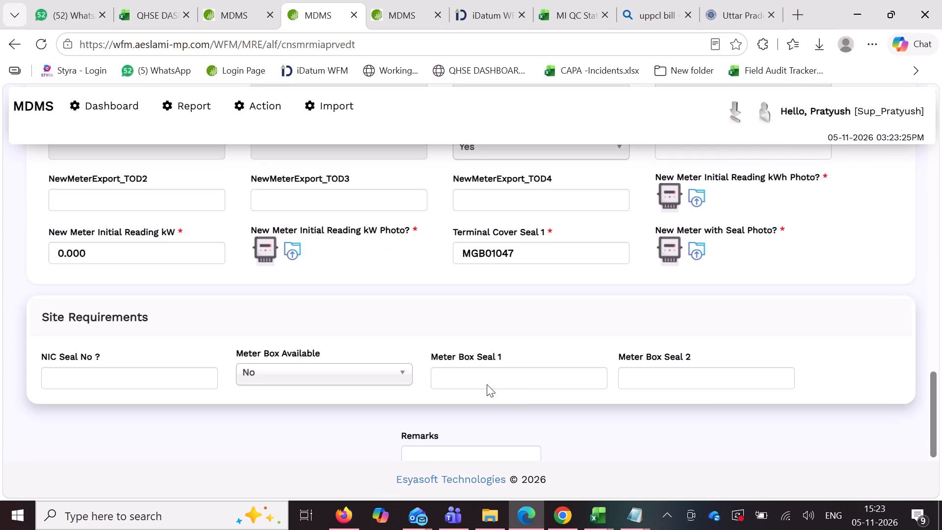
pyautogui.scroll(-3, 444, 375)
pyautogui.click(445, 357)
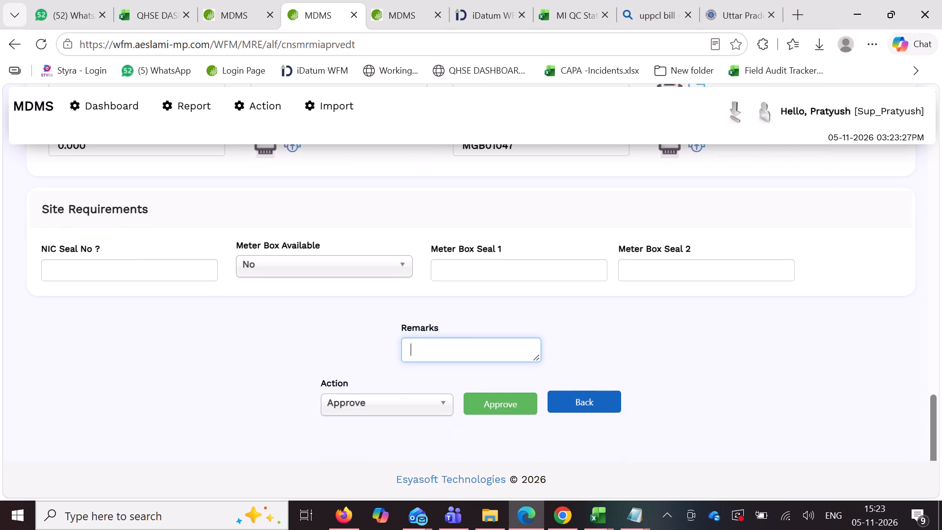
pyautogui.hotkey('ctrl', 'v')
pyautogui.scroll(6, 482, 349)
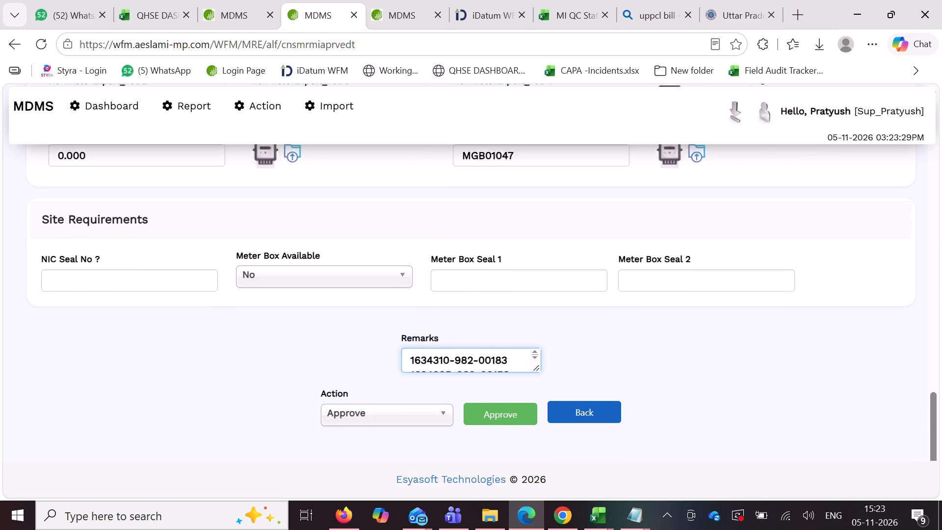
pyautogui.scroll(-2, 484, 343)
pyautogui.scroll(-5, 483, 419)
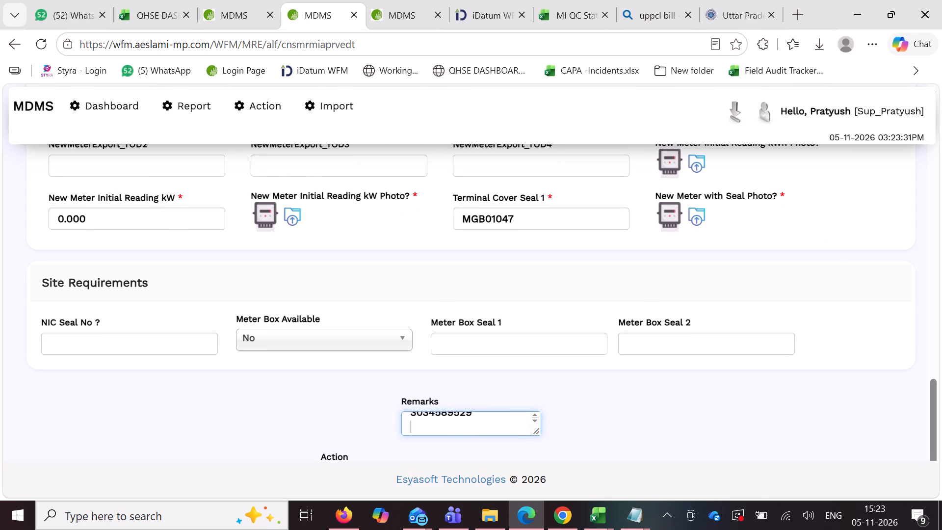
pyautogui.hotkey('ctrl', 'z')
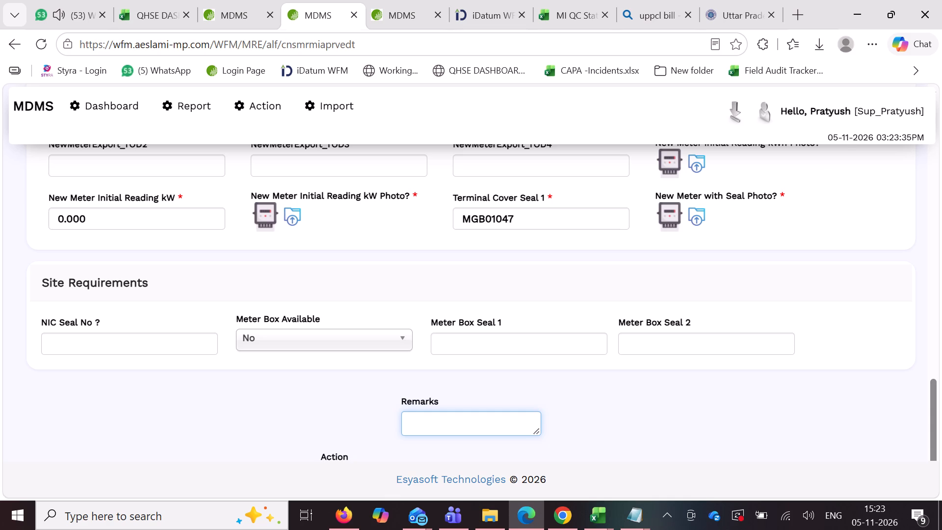
pyautogui.write('Pl')
pyautogui.press('BackSpace')
pyautogui.press('BackSpace')
pyautogui.write('OL')
pyautogui.write('D')
pyautogui.press('space')
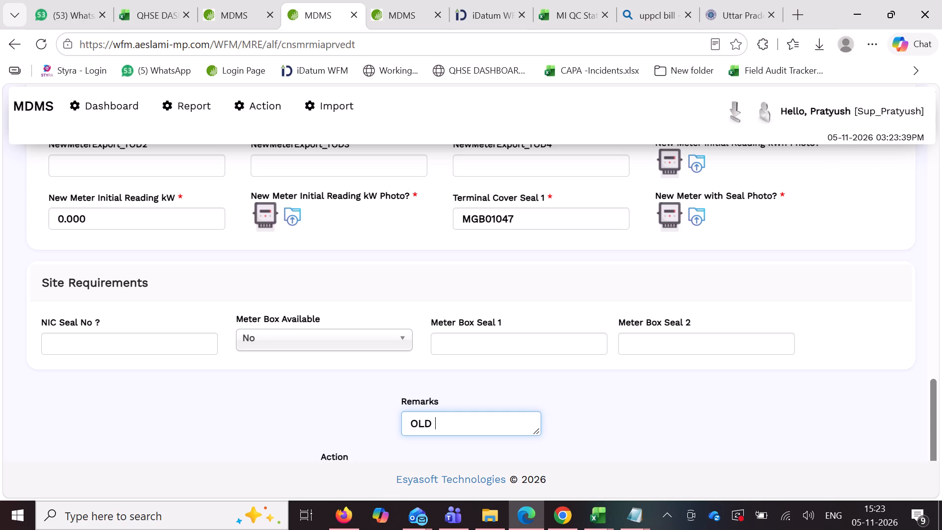
pyautogui.write('METER BURNT')
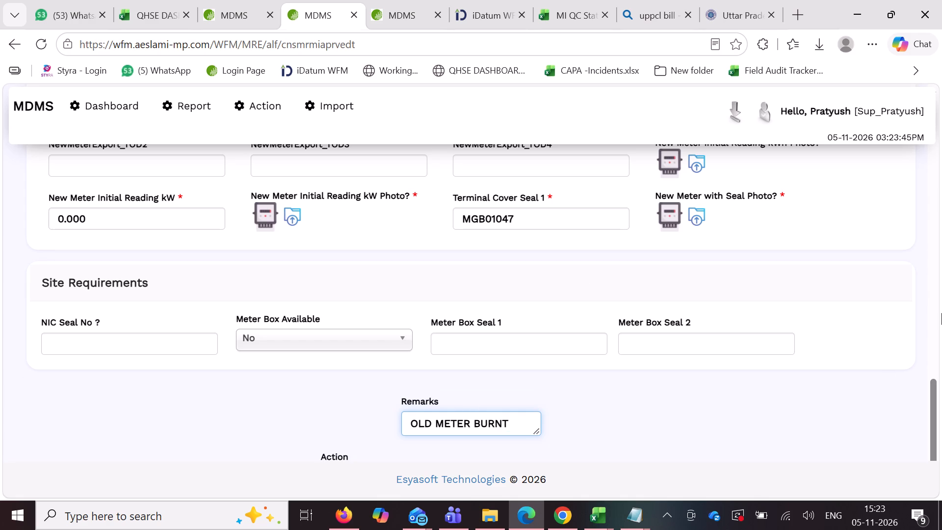
pyautogui.scroll(-2, 941, 287)
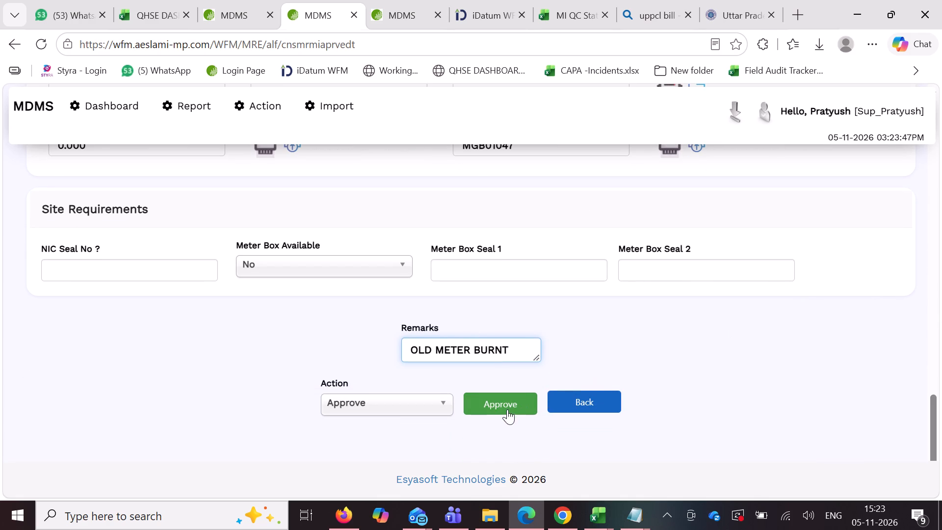
# Recheck the new meter initial kWh reading photo before approving the record.
pyautogui.scroll(4, 722, 277)
pyautogui.click(670, 382)
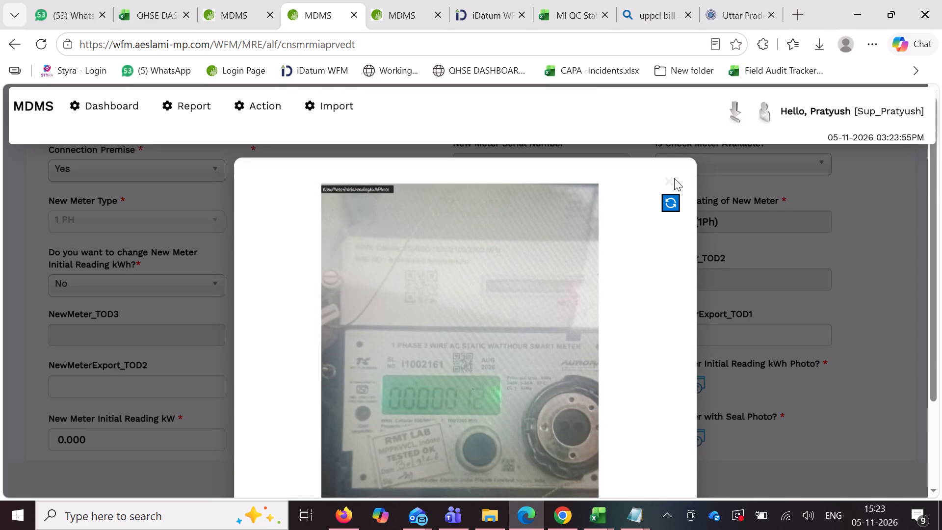
pyautogui.click(674, 178)
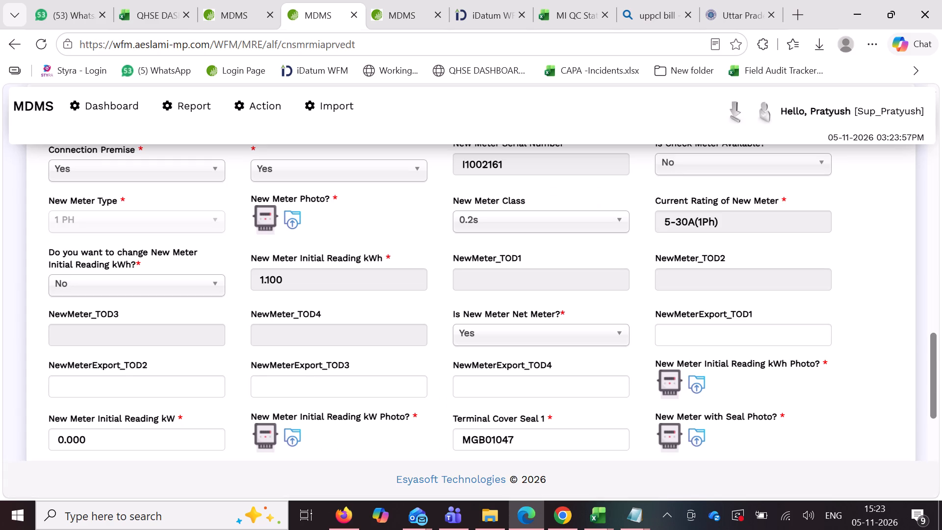
pyautogui.scroll(-5, 710, 332)
pyautogui.click(500, 400)
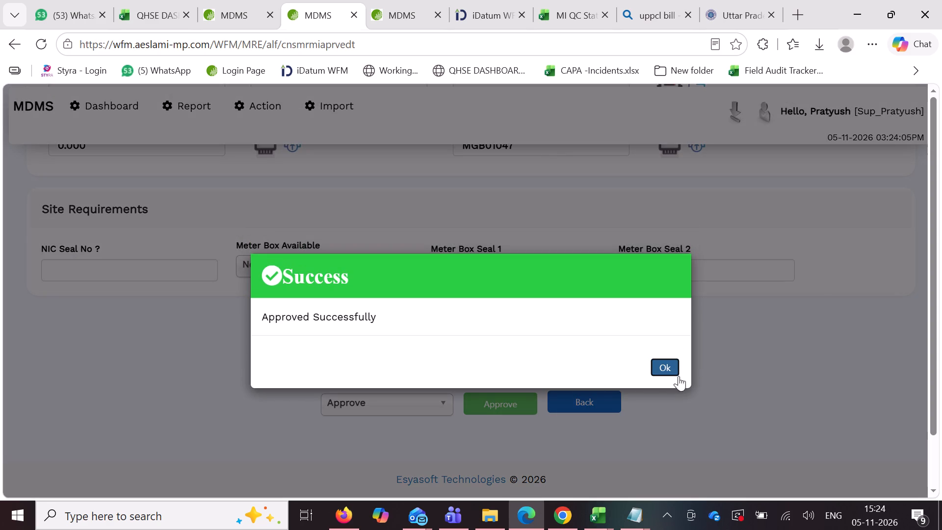
pyautogui.click(669, 362)
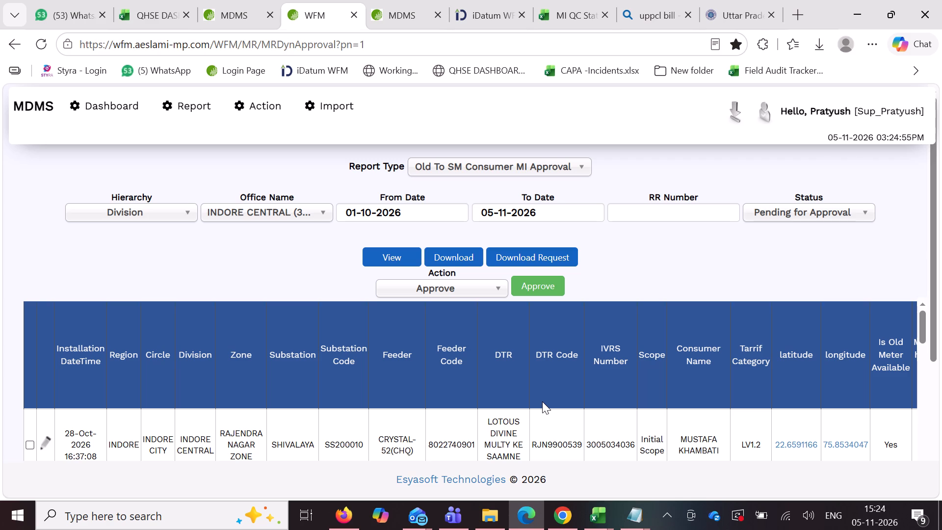
pyautogui.click(47, 445)
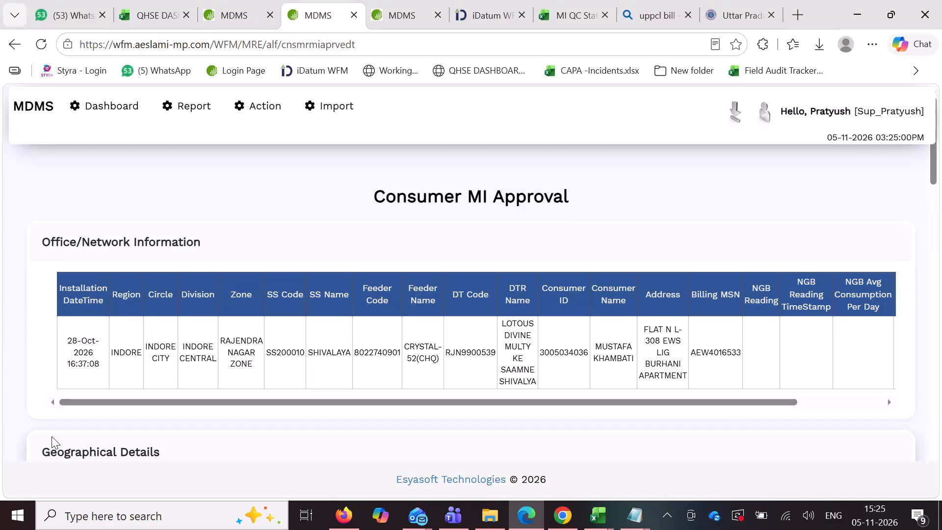
pyautogui.scroll(-4, 197, 424)
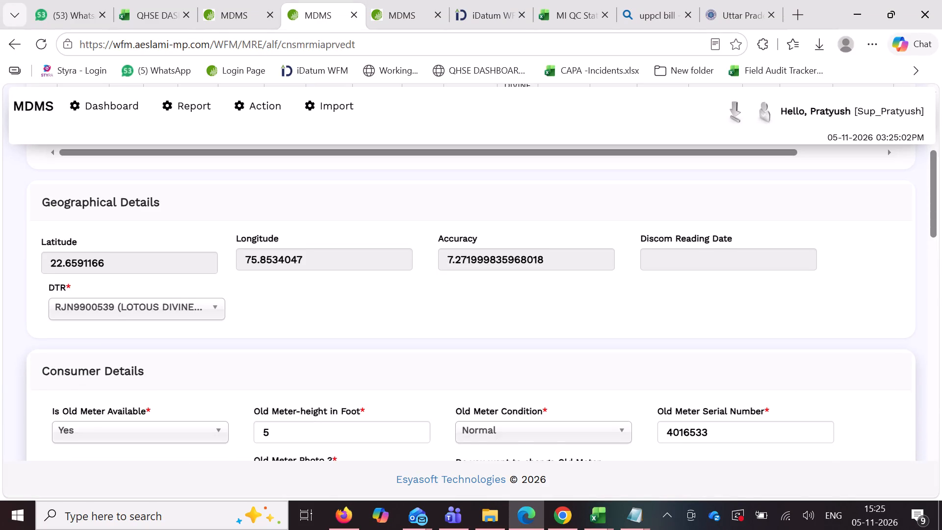
pyautogui.scroll(-2, 388, 405)
pyautogui.click(673, 402)
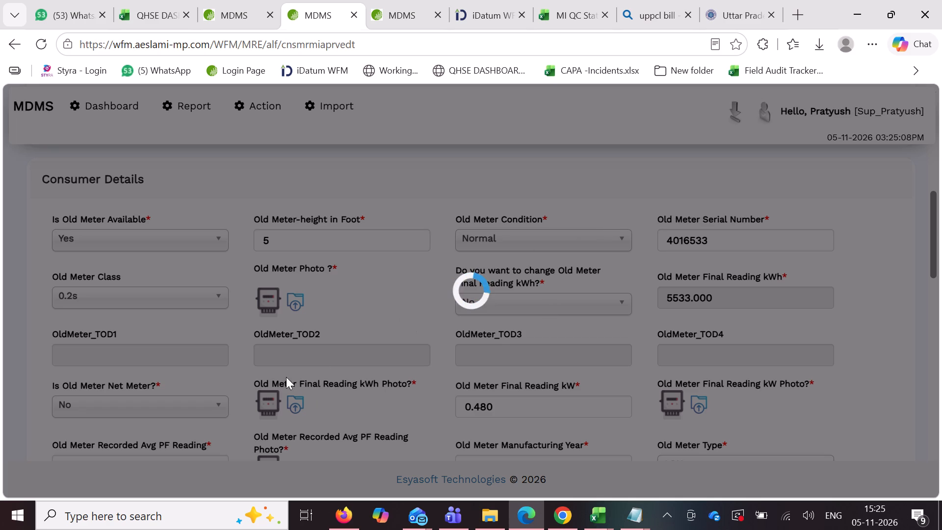
pyautogui.click(264, 393)
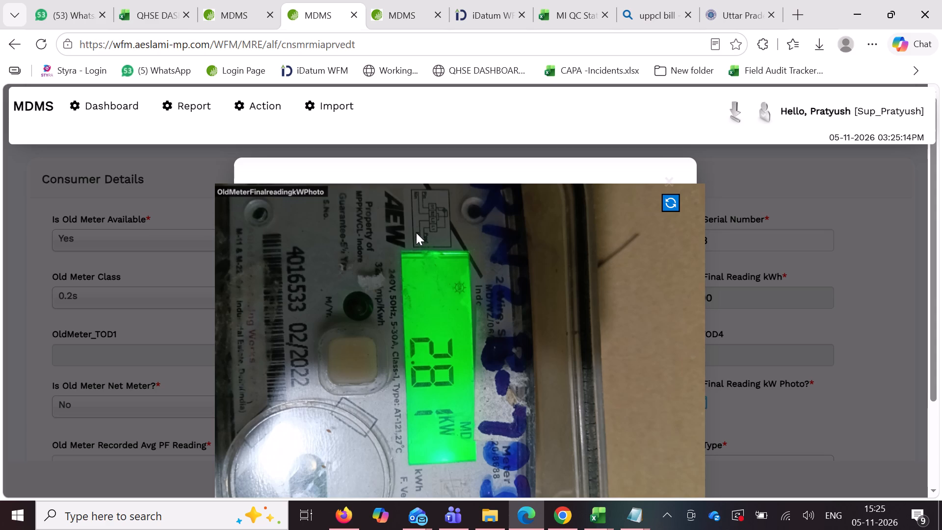
pyautogui.click(671, 177)
pyautogui.click(272, 400)
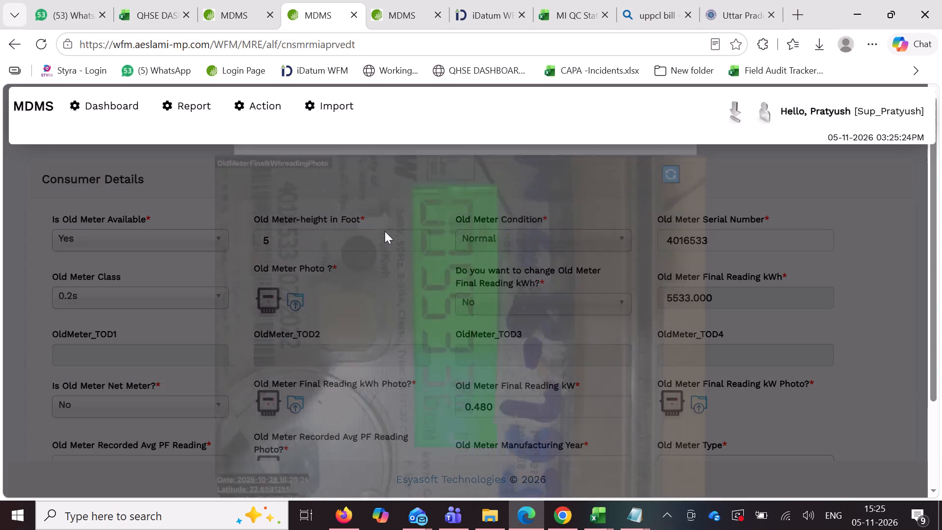
pyautogui.click(671, 201)
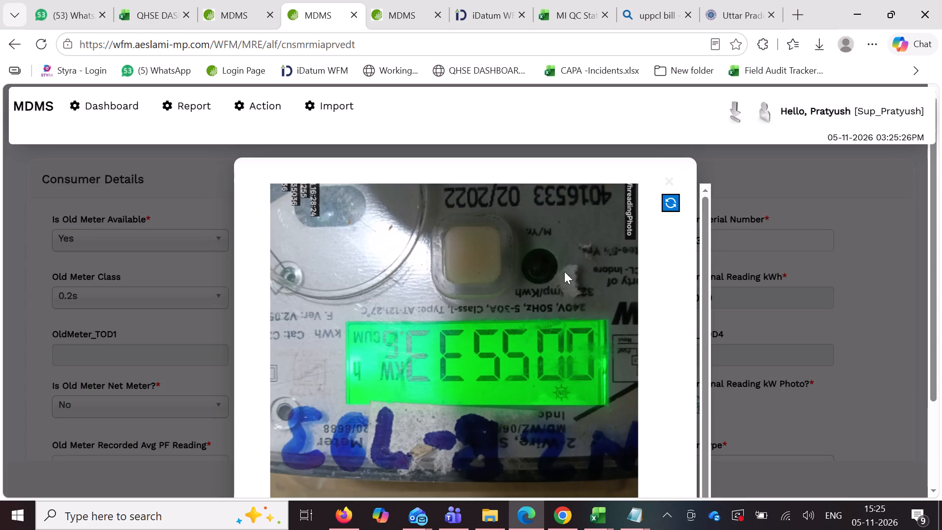
pyautogui.click(669, 202)
pyautogui.moveTo(564, 325); pyautogui.dragTo(563, 282)
pyautogui.scroll(-1, 593, 308)
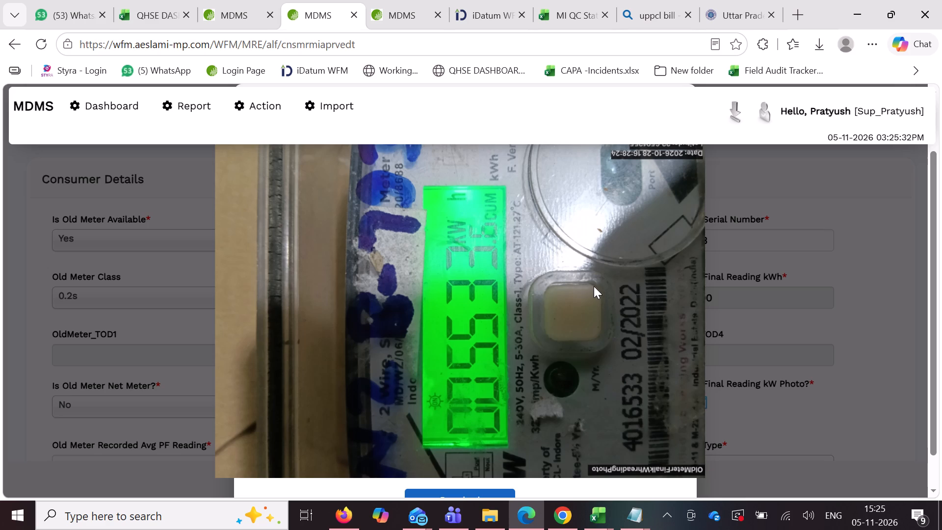
pyautogui.scroll(-2, 594, 286)
pyautogui.scroll(2, 594, 286)
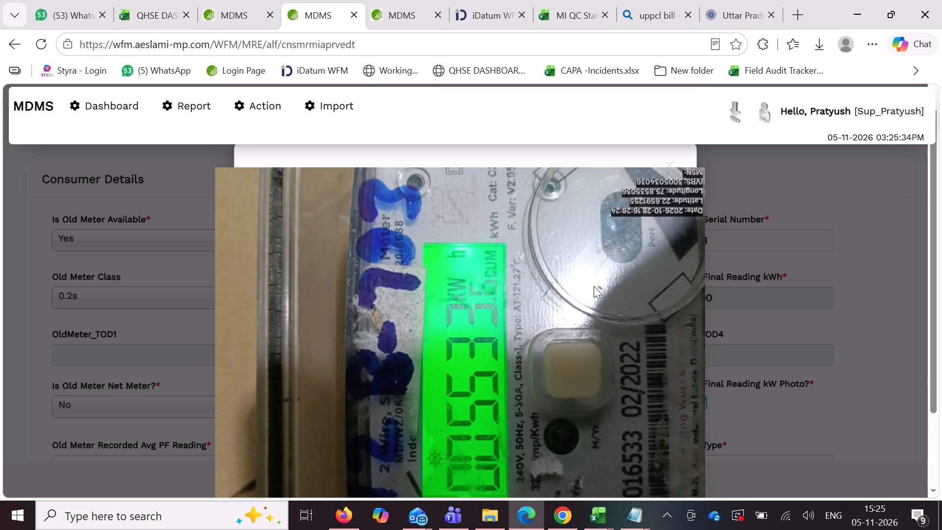
pyautogui.scroll(-1, 594, 286)
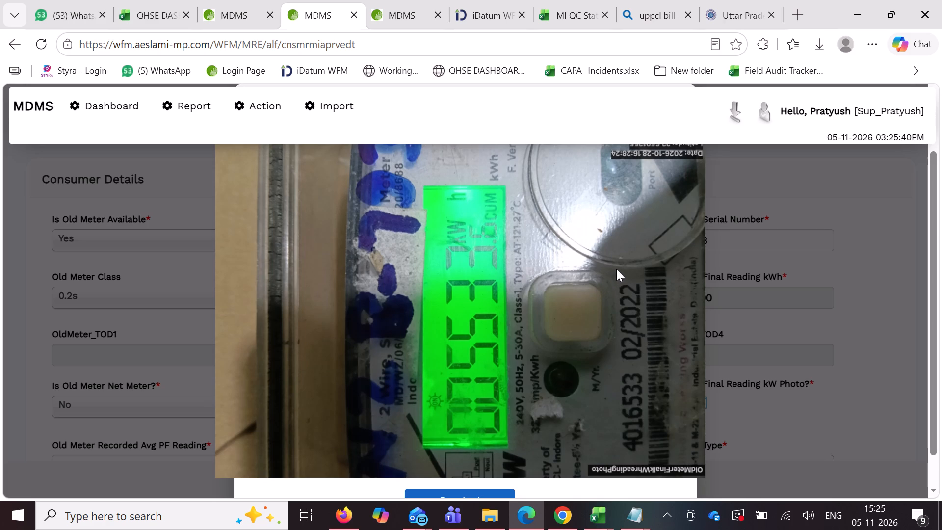
pyautogui.scroll(7, 617, 265)
pyautogui.click(675, 179)
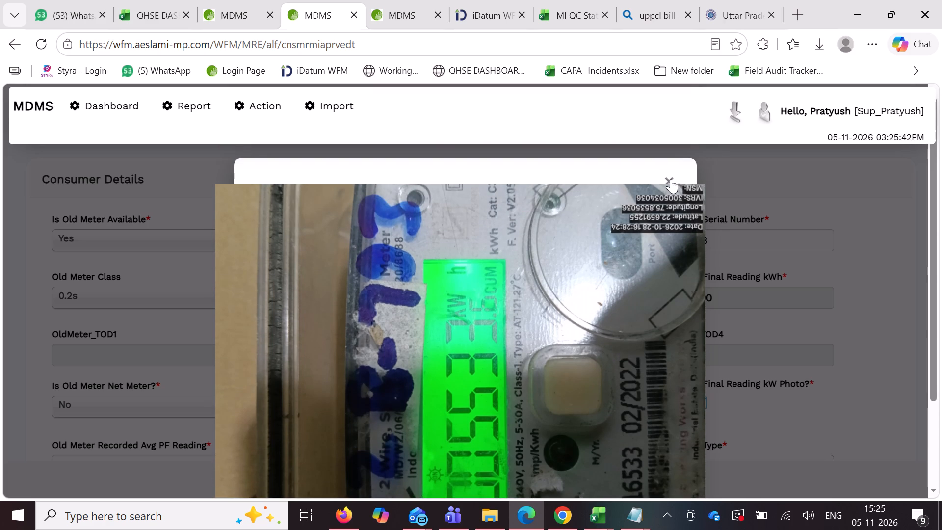
pyautogui.click(671, 179)
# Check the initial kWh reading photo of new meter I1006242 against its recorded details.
pyautogui.scroll(-7, 655, 243)
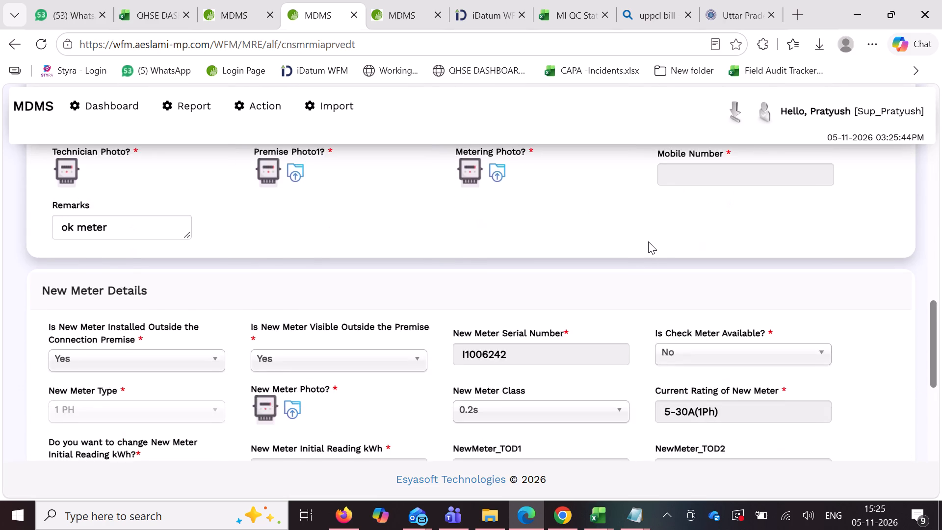
pyautogui.scroll(-2, 645, 243)
pyautogui.click(675, 373)
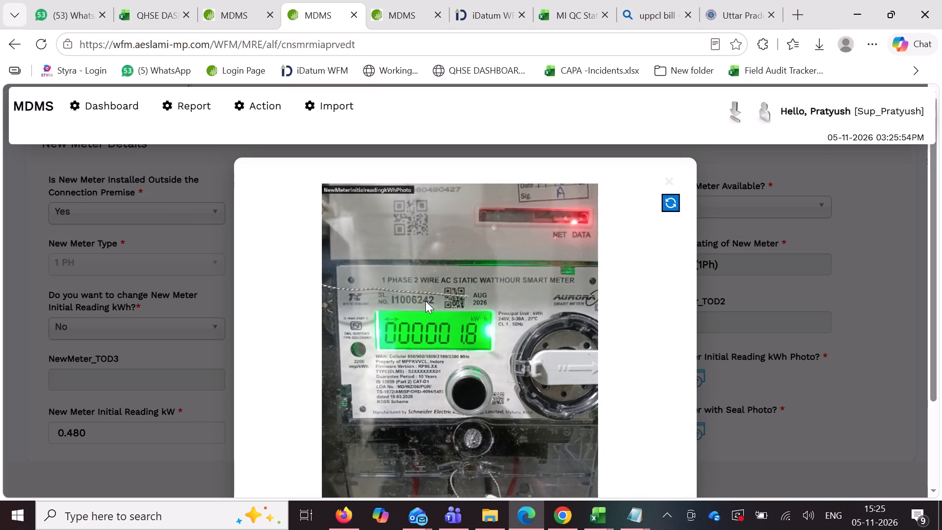
pyautogui.click(671, 182)
pyautogui.scroll(-7, 604, 230)
pyautogui.click(494, 344)
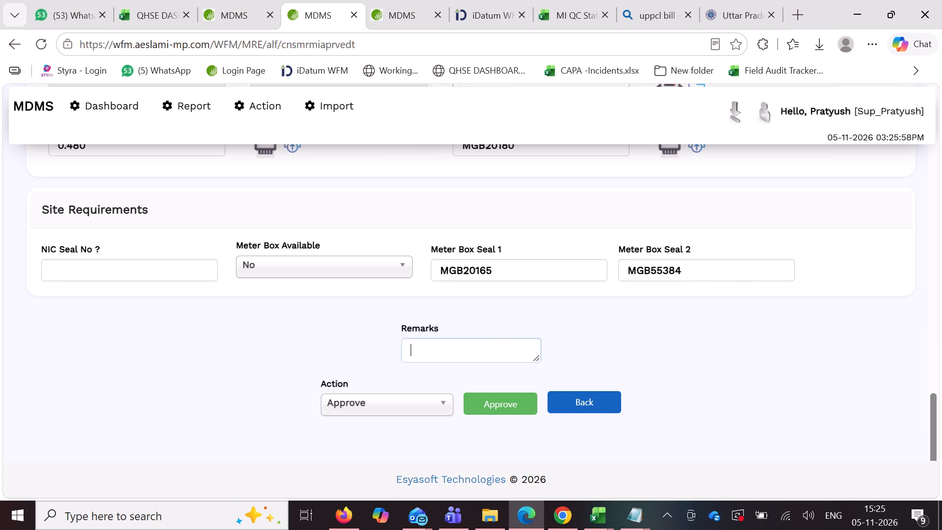
pyautogui.write('ok')
pyautogui.click(505, 405)
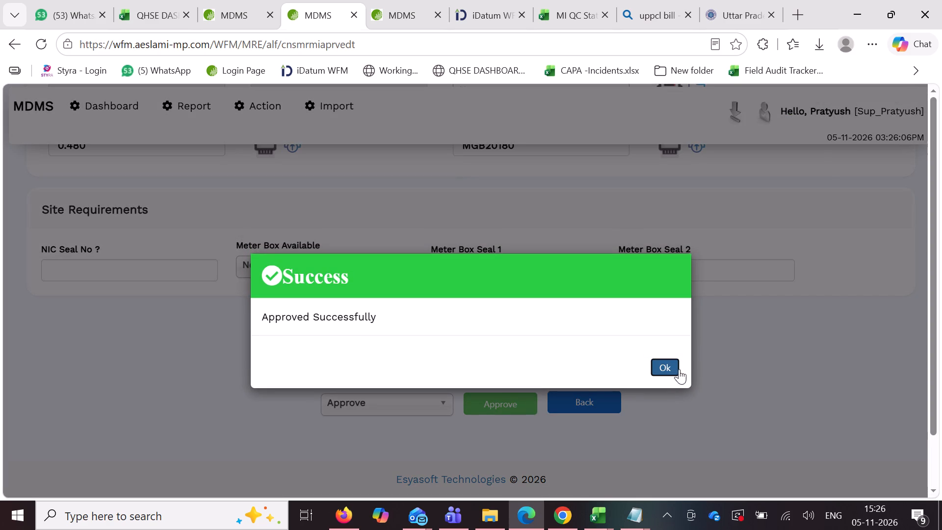
pyautogui.click(675, 365)
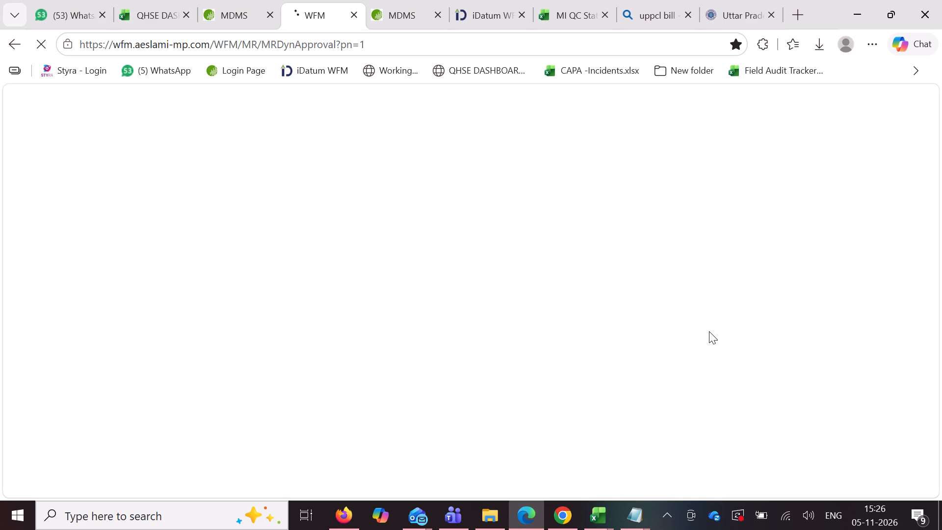
pyautogui.click(43, 442)
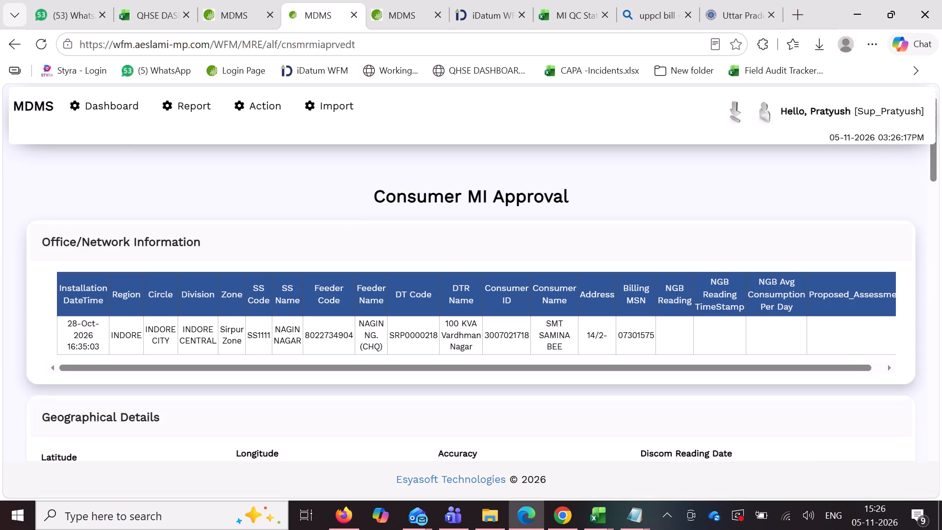
pyautogui.scroll(-6, 265, 334)
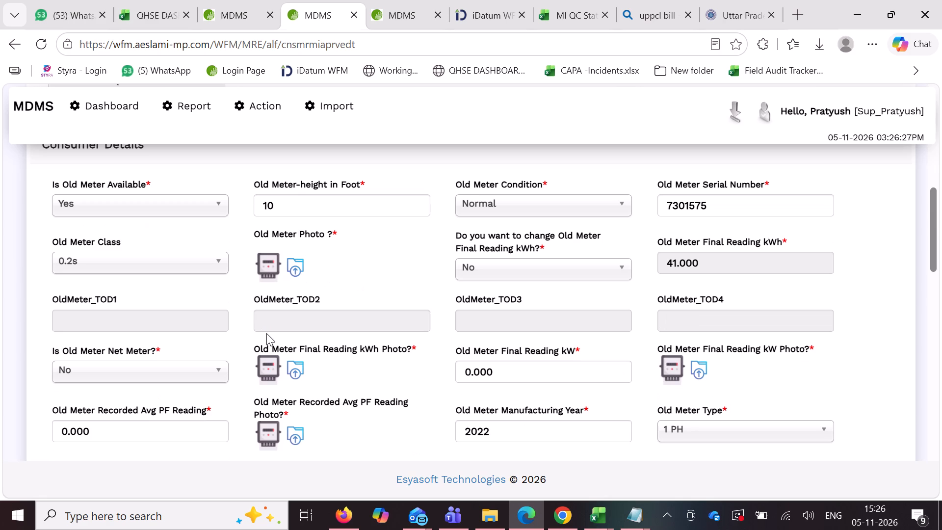
pyautogui.click(271, 365)
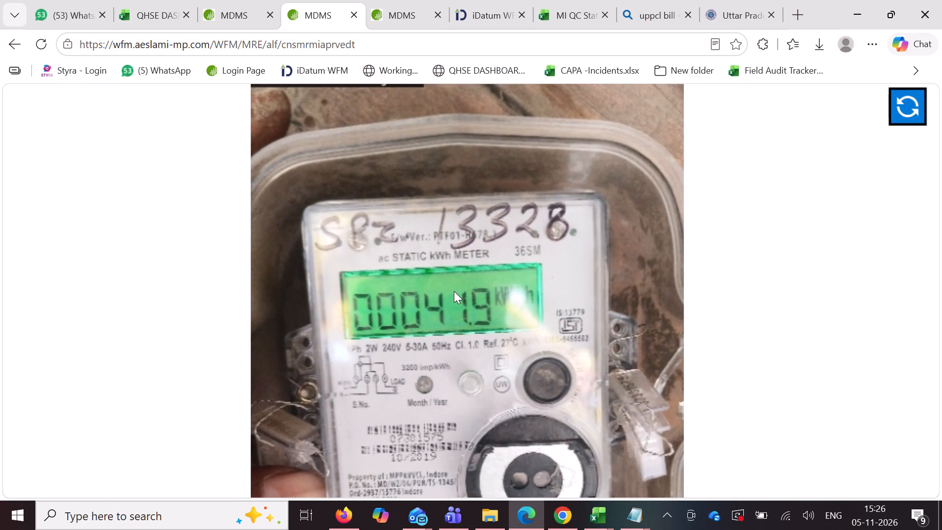
pyautogui.click(674, 184)
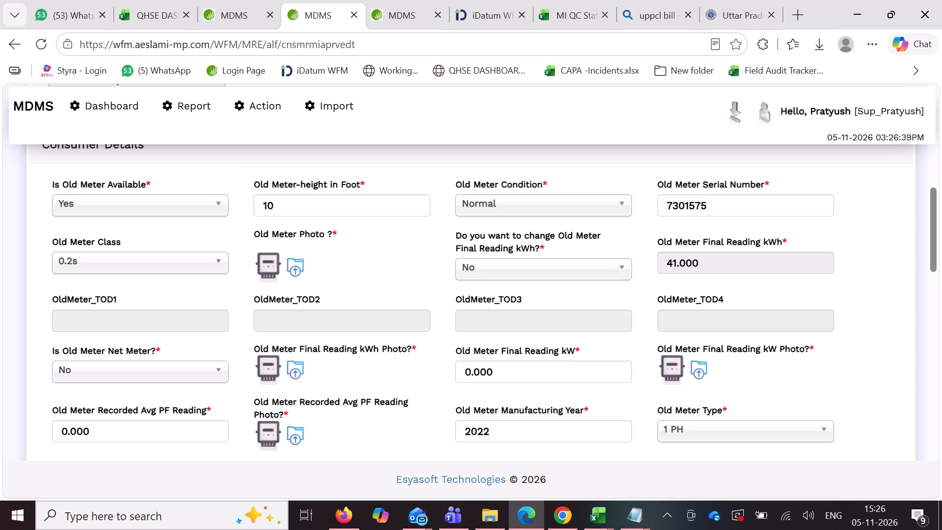
pyautogui.scroll(-9, 568, 265)
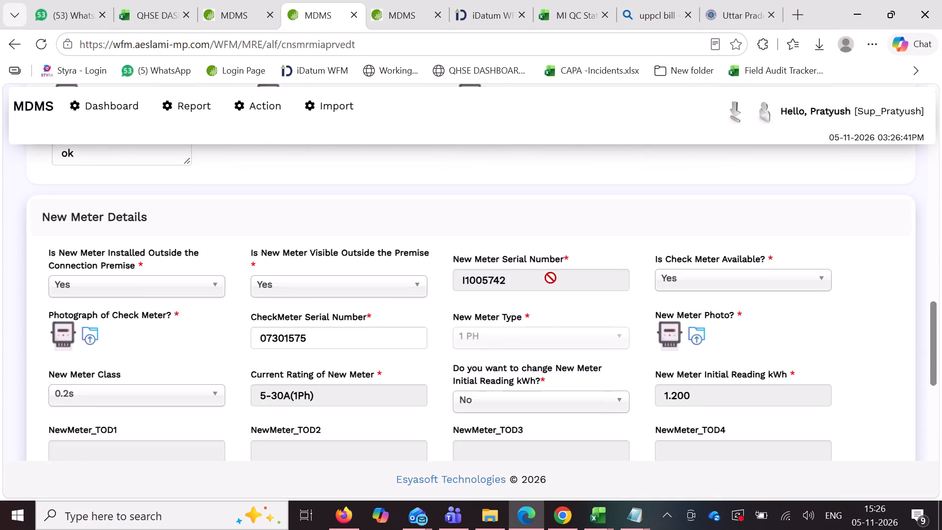
pyautogui.scroll(-2, 549, 280)
pyautogui.click(257, 378)
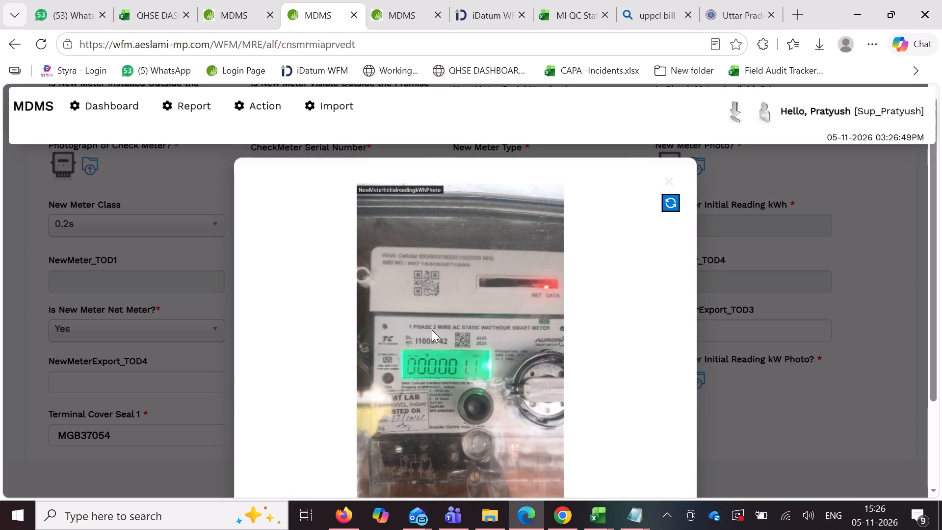
pyautogui.click(670, 181)
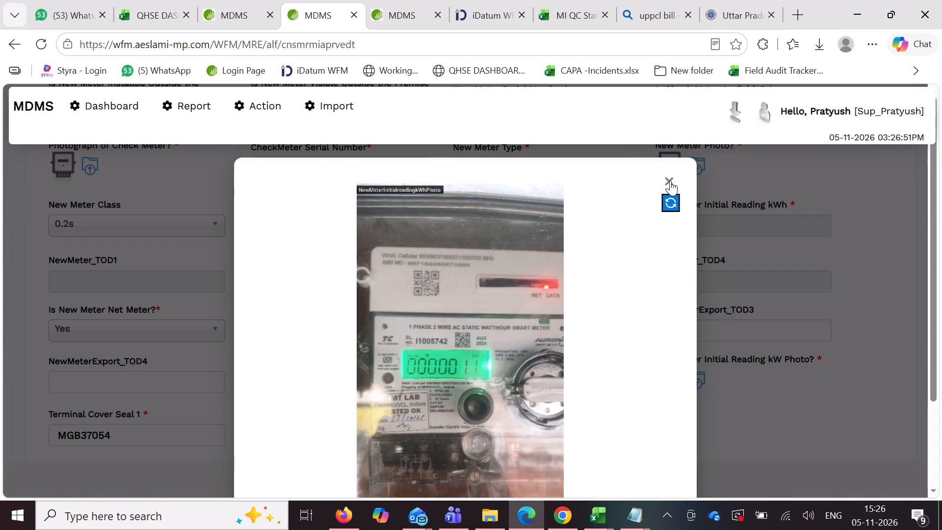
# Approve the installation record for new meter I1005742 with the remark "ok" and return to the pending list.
pyautogui.scroll(-4, 473, 331)
pyautogui.click(446, 347)
pyautogui.write('ok')
pyautogui.click(505, 395)
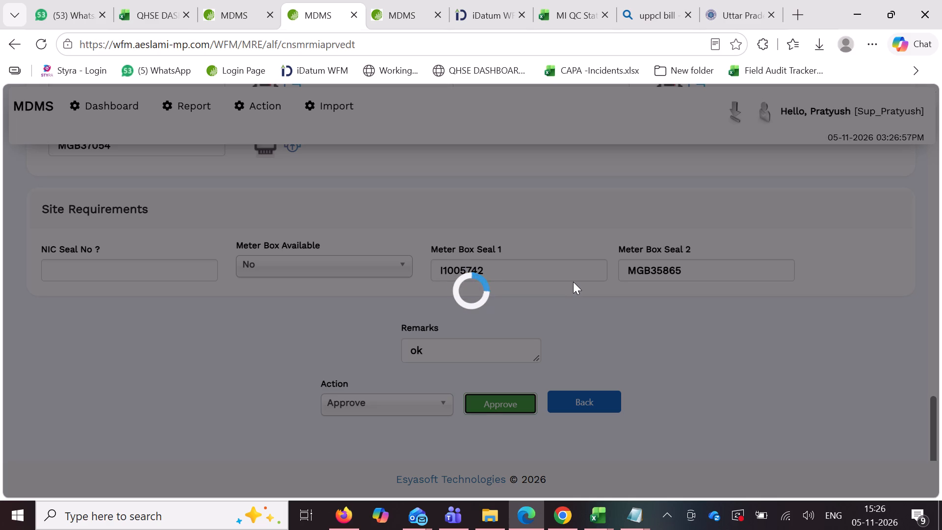
pyautogui.click(664, 362)
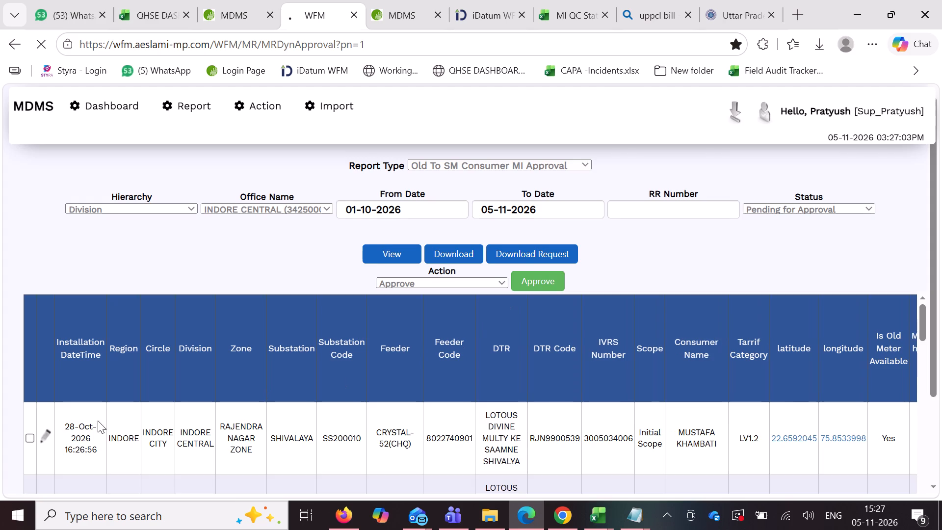
pyautogui.click(44, 436)
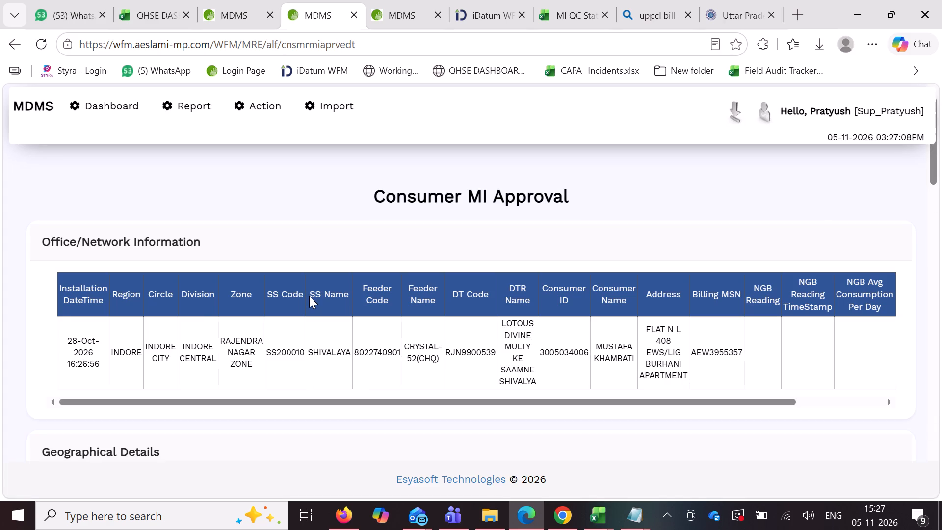
pyautogui.scroll(-4, 219, 365)
pyautogui.scroll(-3, 348, 352)
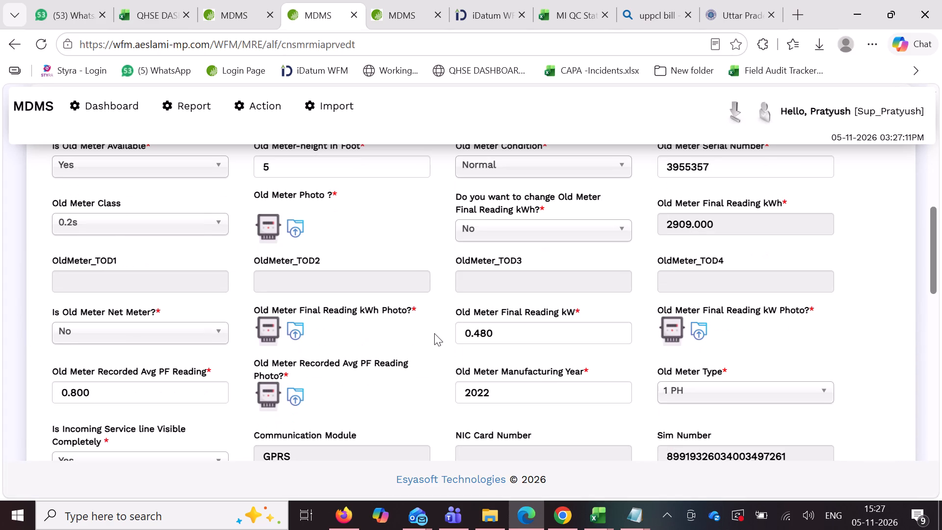
pyautogui.scroll(1, 288, 327)
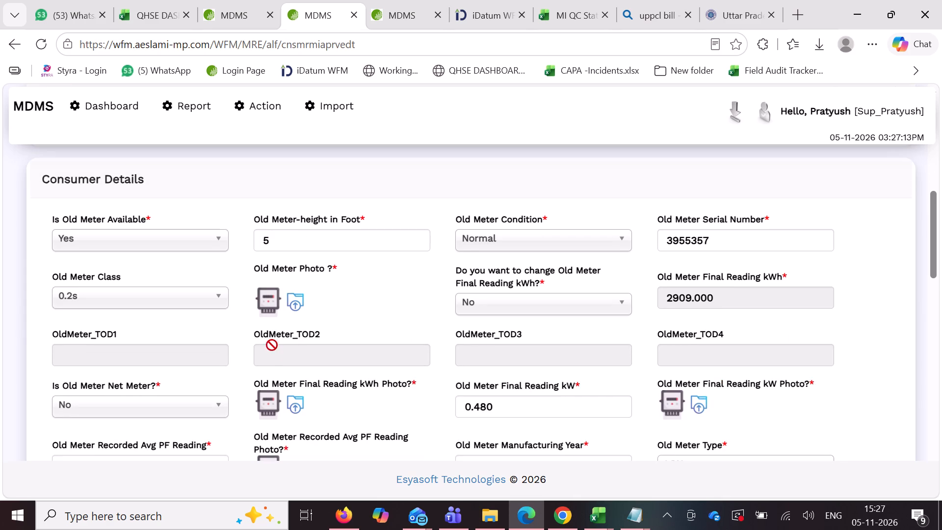
pyautogui.click(268, 401)
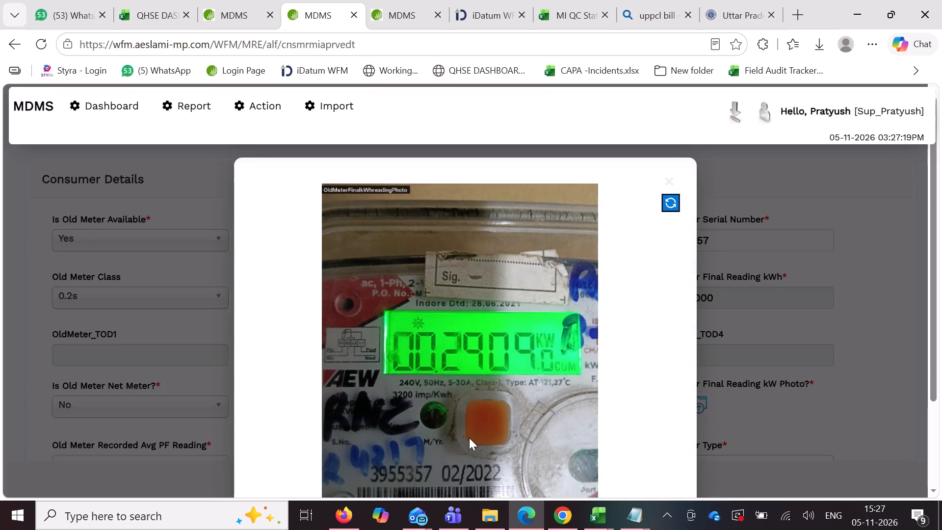
pyautogui.scroll(-1, 467, 432)
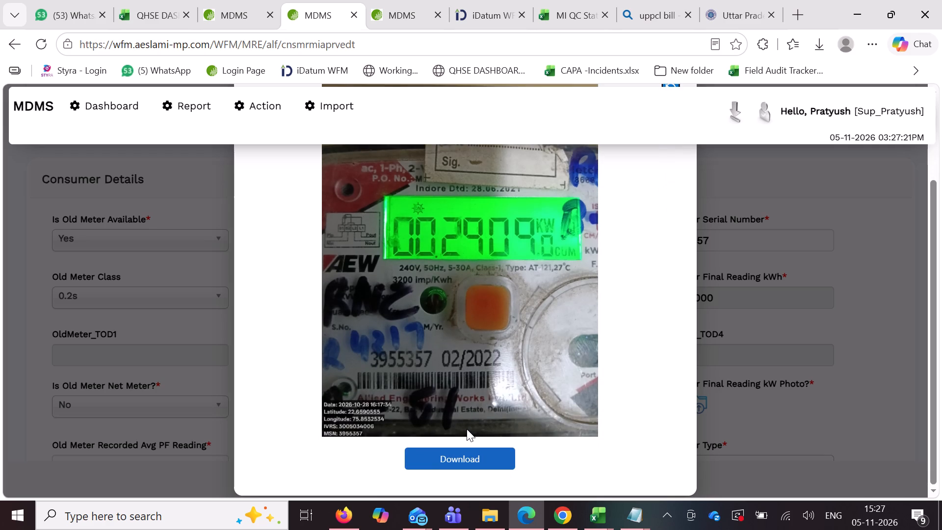
pyautogui.scroll(-1, 467, 429)
pyautogui.click(671, 160)
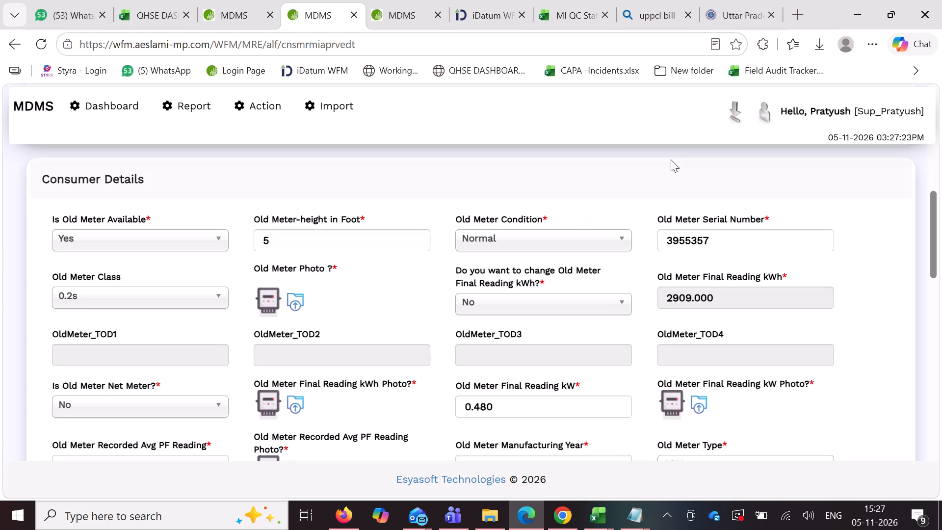
pyautogui.scroll(-2, 392, 376)
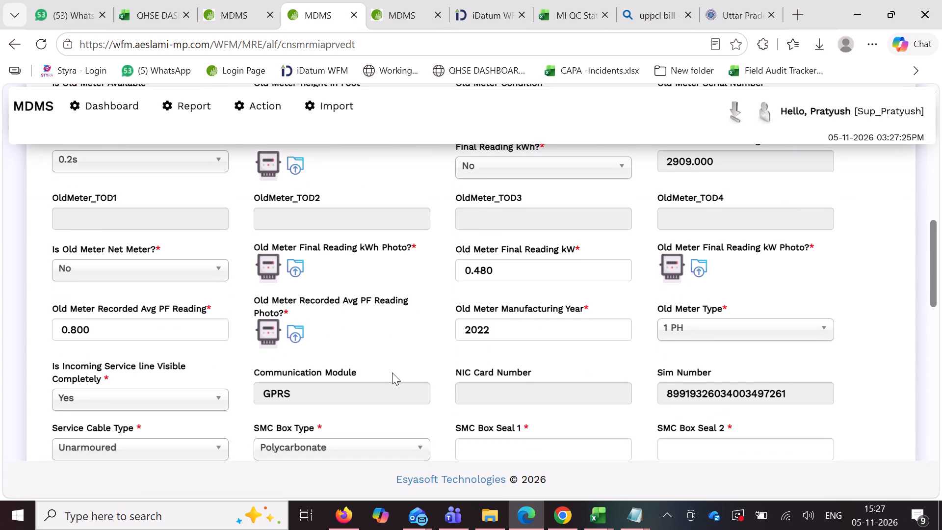
pyautogui.scroll(-5, 392, 372)
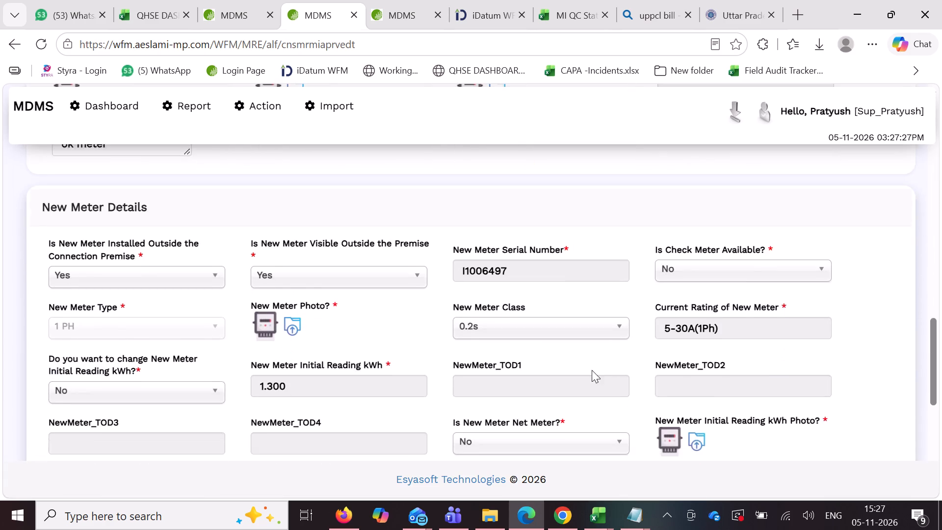
pyautogui.scroll(-3, 592, 370)
pyautogui.click(665, 367)
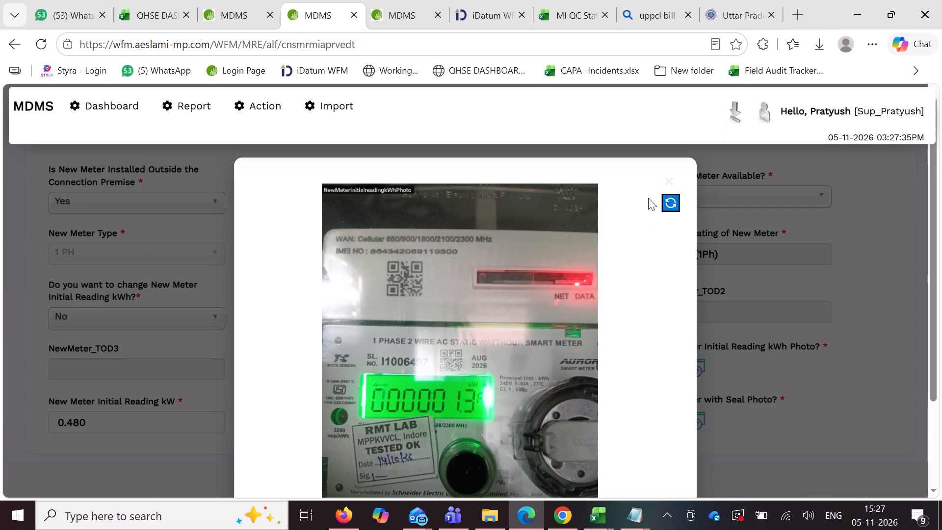
pyautogui.click(673, 183)
pyautogui.scroll(-2, 462, 323)
pyautogui.click(429, 414)
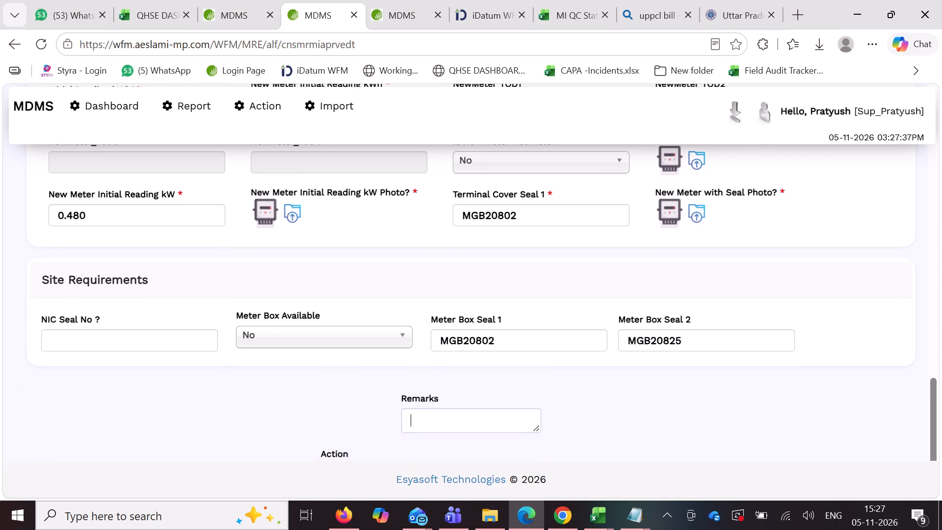
pyautogui.press('o')
pyautogui.press('k')
pyautogui.scroll(-3, 500, 447)
pyautogui.click(493, 412)
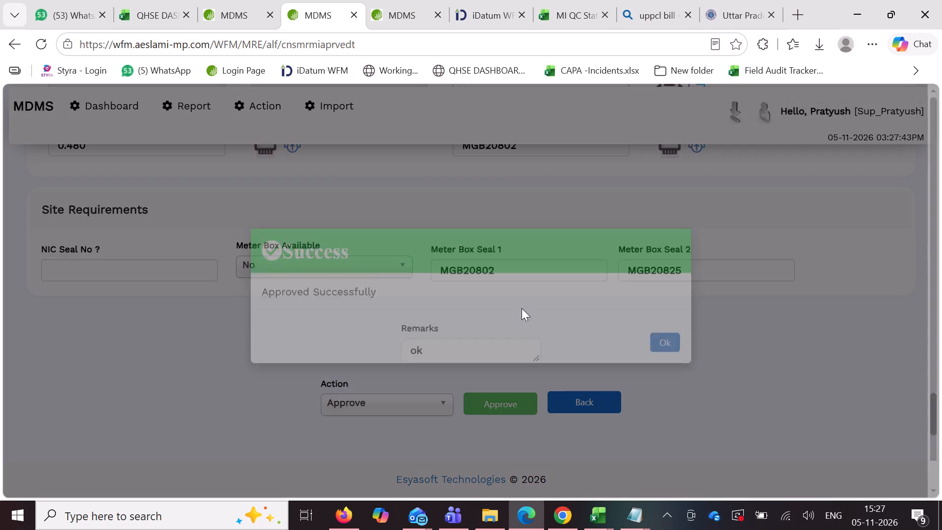
pyautogui.click(666, 369)
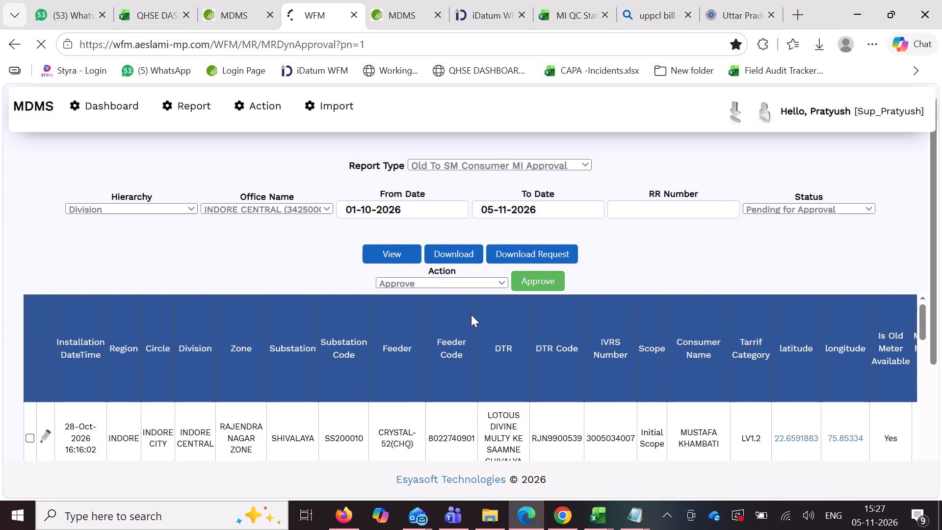
pyautogui.click(40, 443)
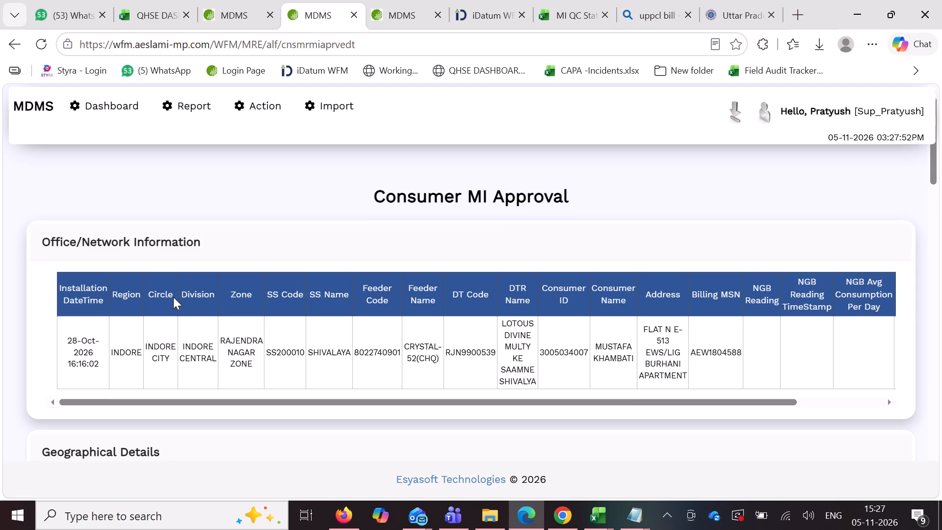
pyautogui.scroll(-5, 187, 329)
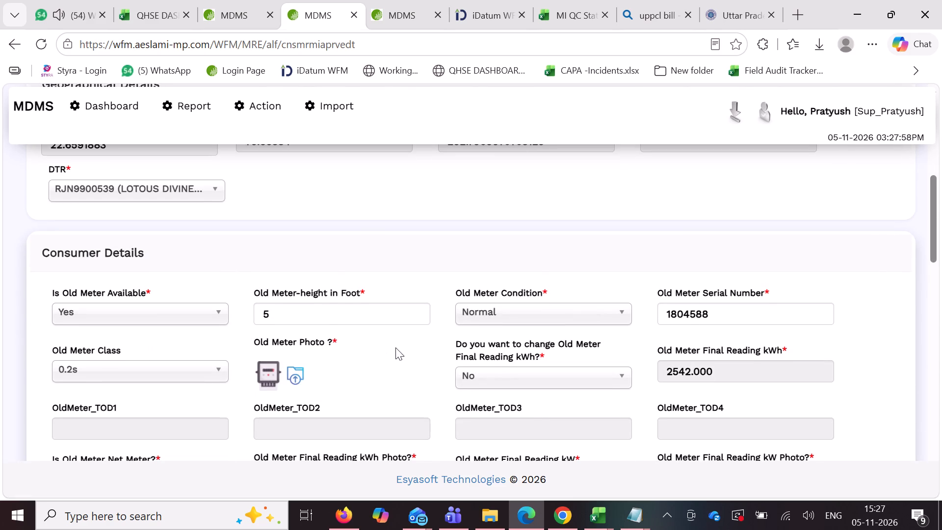
pyautogui.scroll(-2, 395, 347)
pyautogui.click(280, 335)
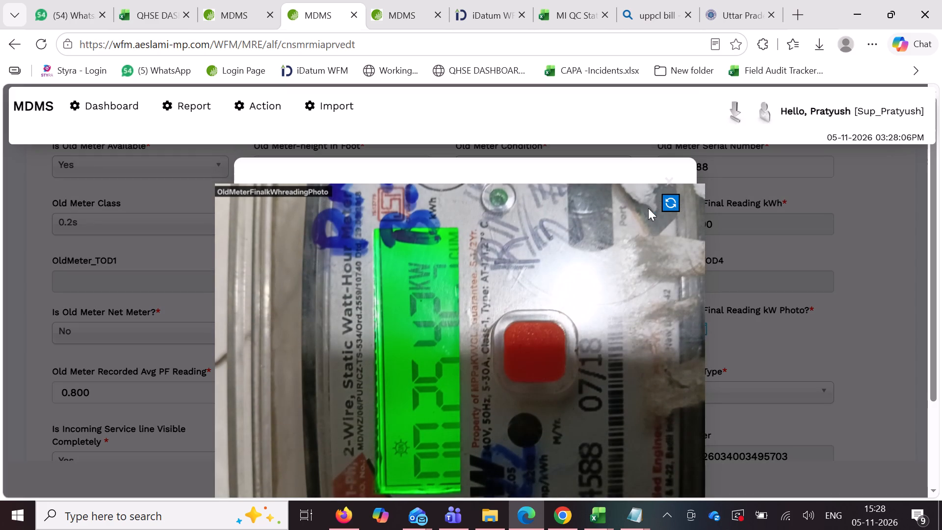
pyautogui.click(672, 200)
pyautogui.scroll(-2, 564, 258)
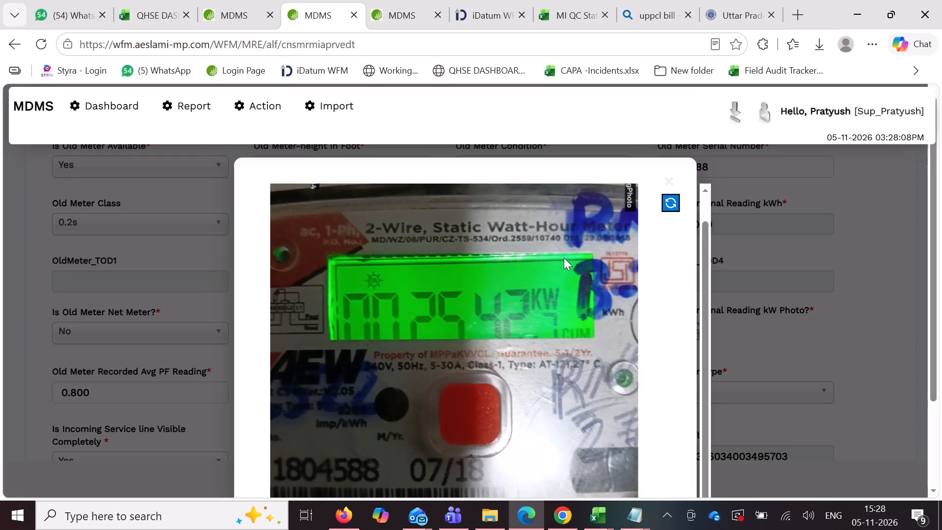
pyautogui.scroll(-1, 564, 258)
pyautogui.scroll(5, 564, 258)
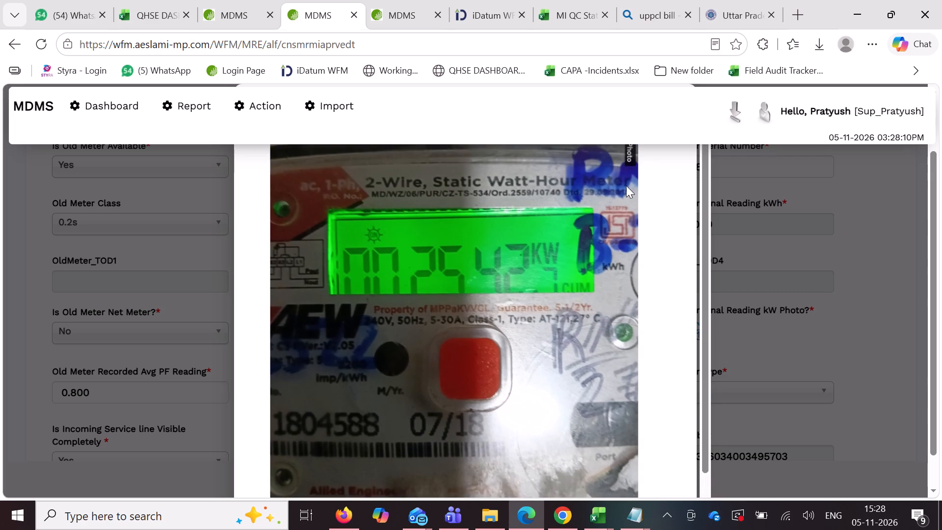
pyautogui.scroll(3, 627, 185)
pyautogui.click(667, 181)
pyautogui.scroll(-9, 469, 310)
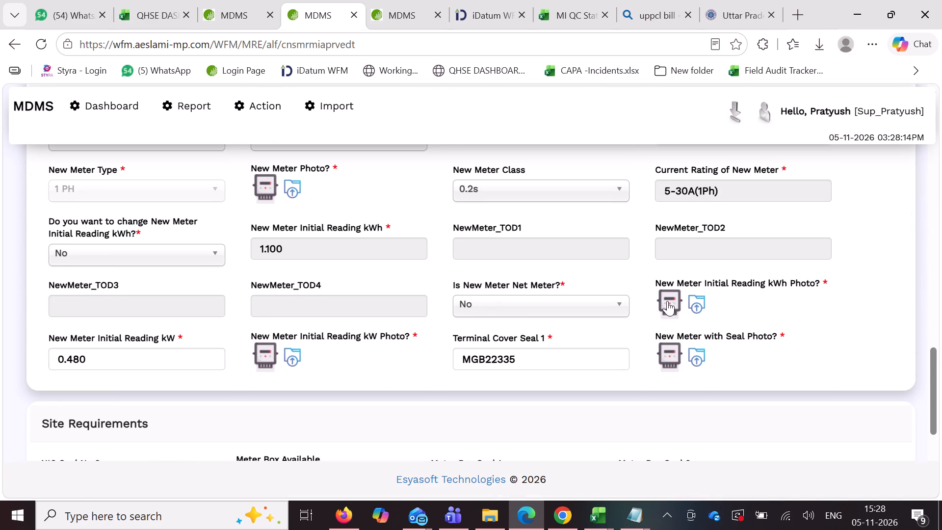
pyautogui.scroll(1, 646, 298)
pyautogui.click(671, 373)
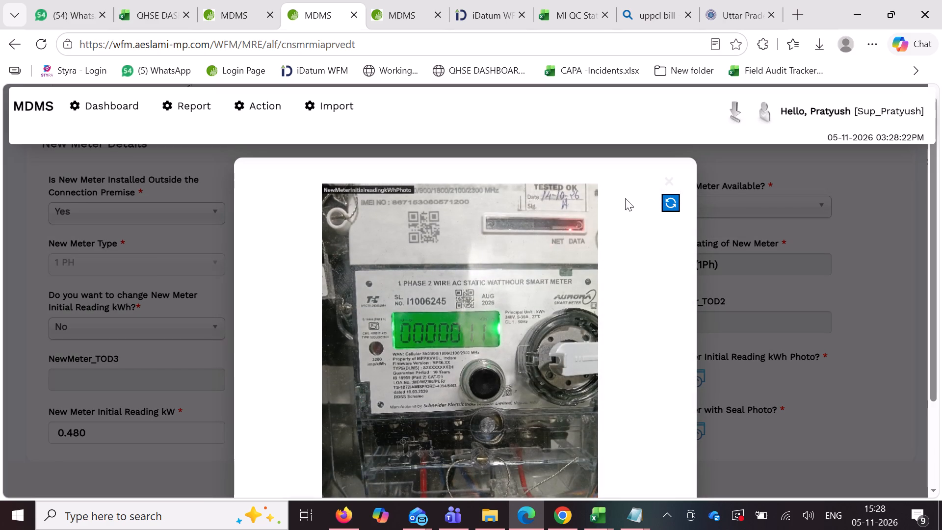
pyautogui.click(669, 182)
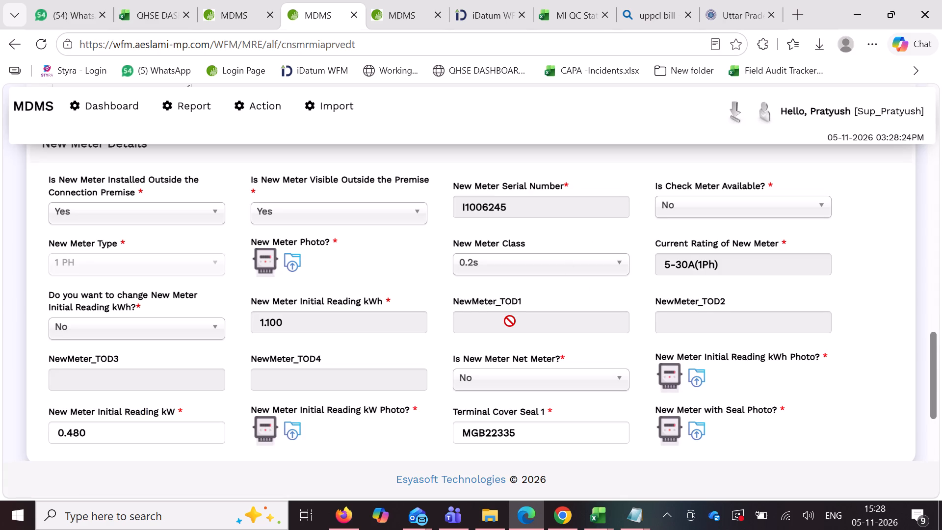
pyautogui.scroll(-4, 508, 321)
pyautogui.click(494, 328)
pyautogui.click(481, 351)
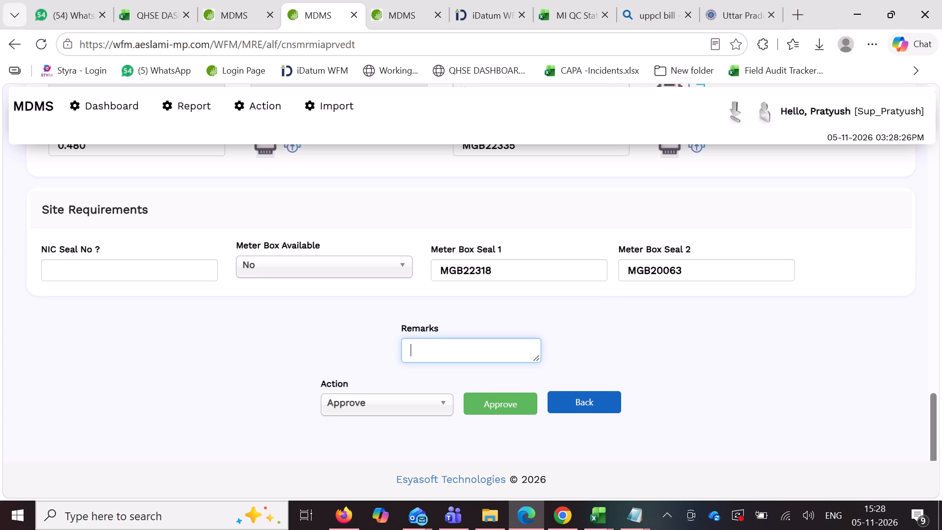
pyautogui.press('o')
pyautogui.press('k')
pyautogui.click(501, 415)
pyautogui.click(502, 410)
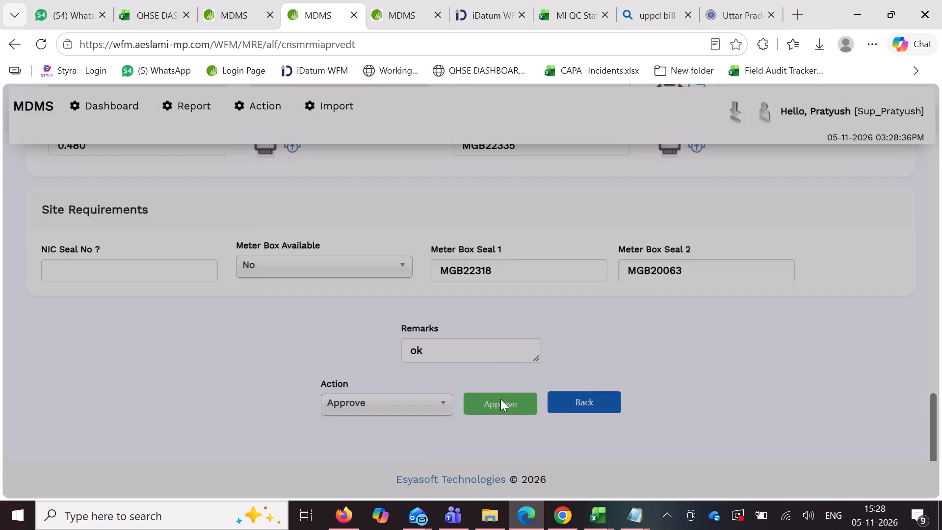
pyautogui.click(660, 365)
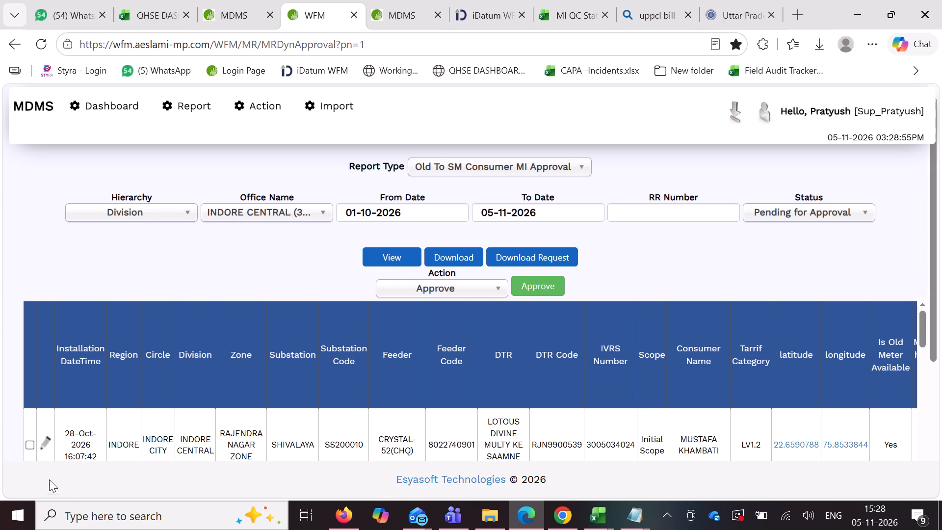
pyautogui.click(34, 437)
pyautogui.click(47, 438)
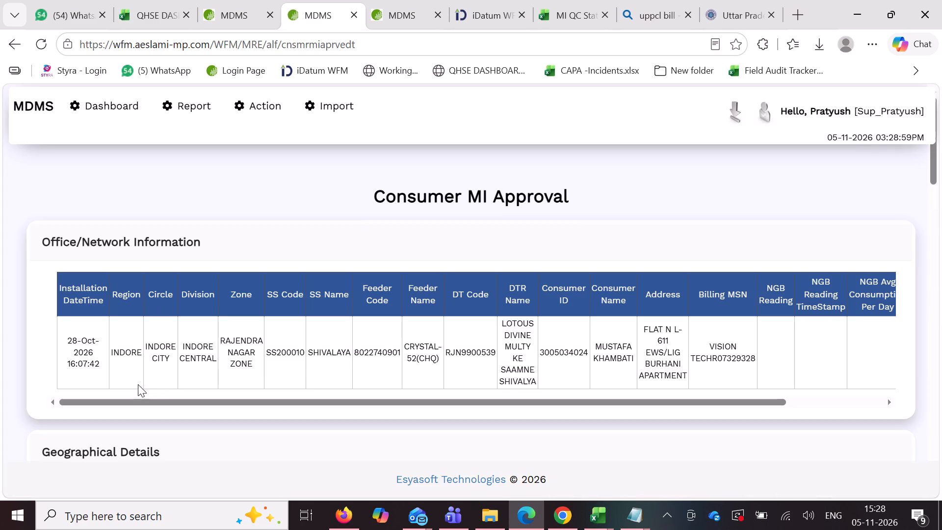
pyautogui.scroll(-6, 365, 340)
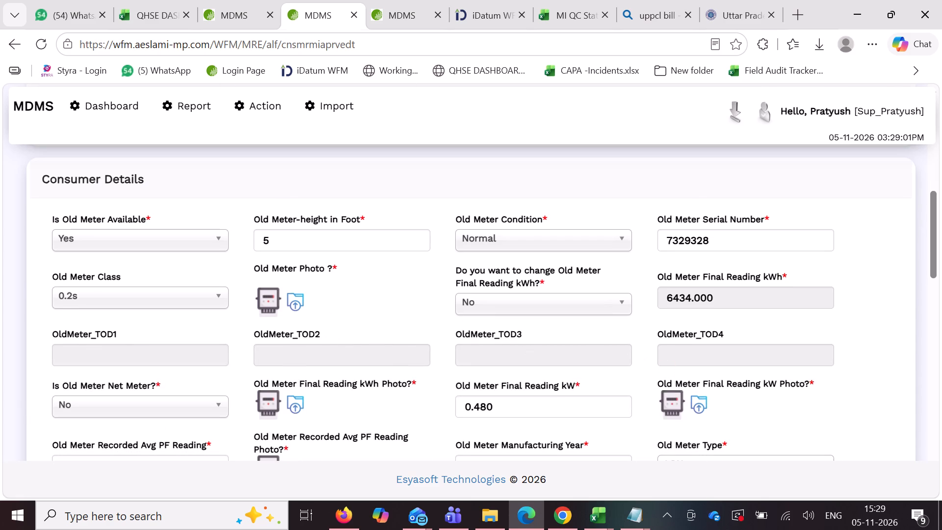
pyautogui.click(683, 401)
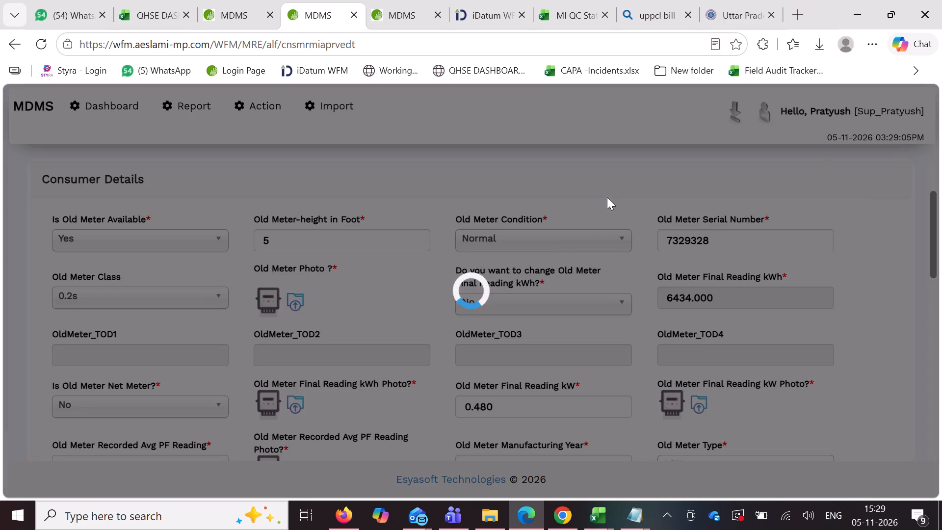
pyautogui.press('Escape')
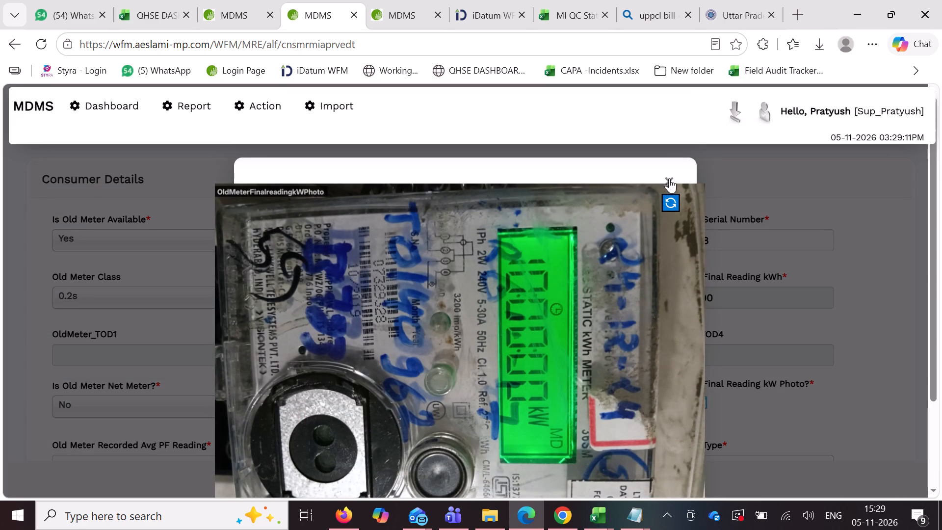
pyautogui.click(670, 176)
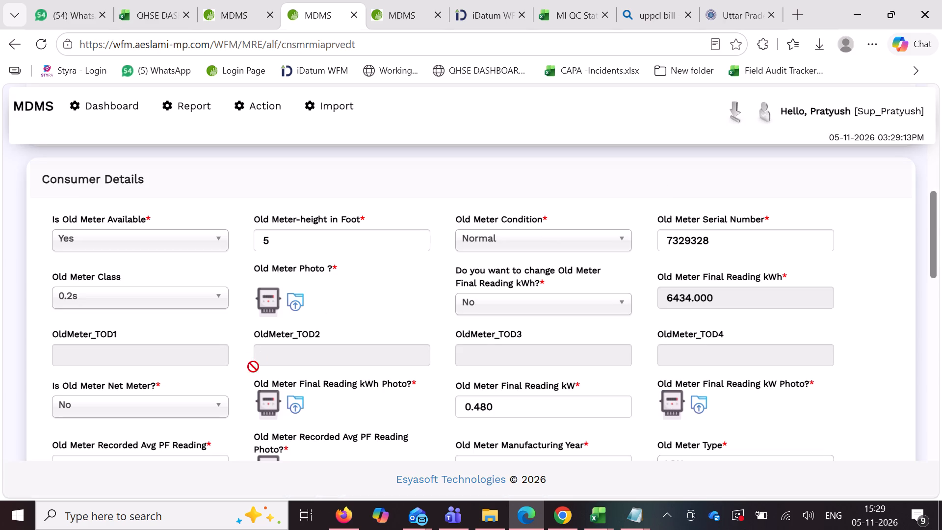
pyautogui.click(281, 409)
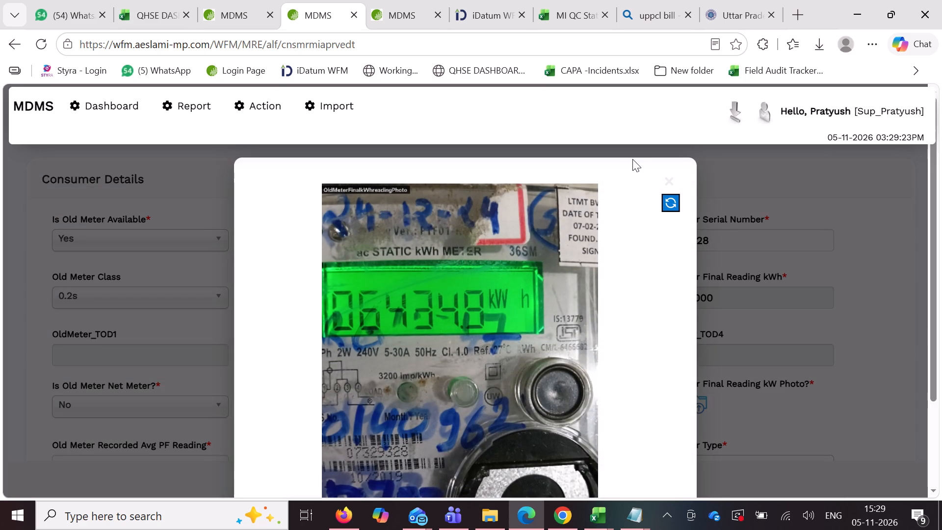
pyautogui.click(669, 175)
pyautogui.scroll(-7, 470, 291)
pyautogui.scroll(-6, 435, 378)
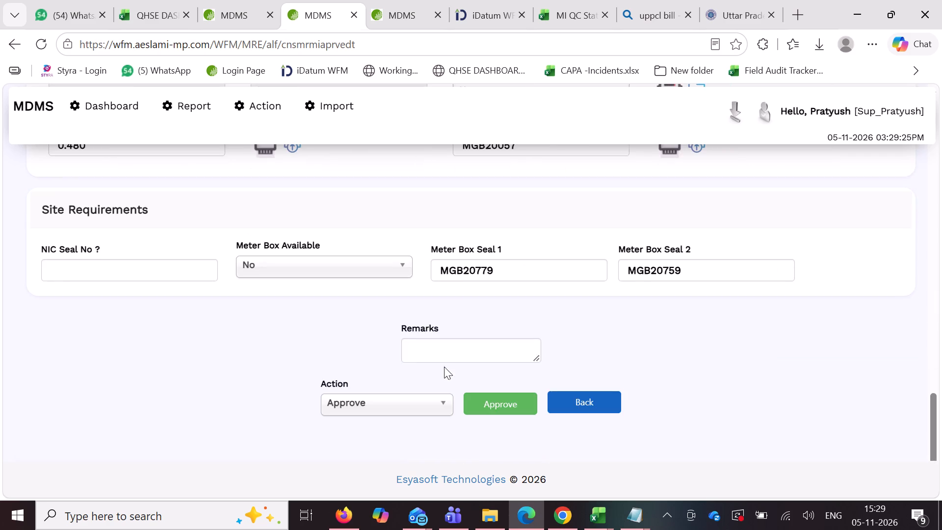
pyautogui.scroll(4, 460, 318)
pyautogui.click(672, 386)
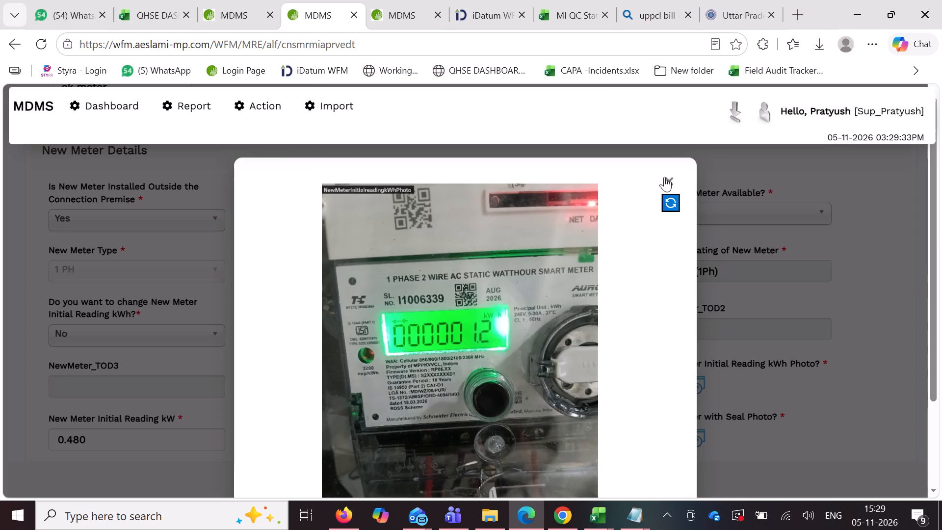
pyautogui.click(665, 176)
pyautogui.scroll(-7, 563, 313)
pyautogui.click(514, 355)
pyautogui.press('o')
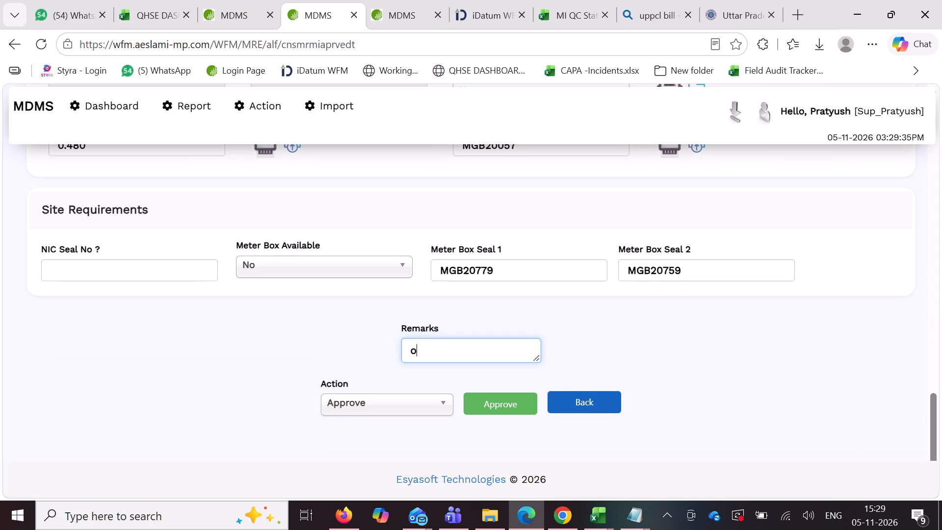
pyautogui.press('k')
pyautogui.click(528, 415)
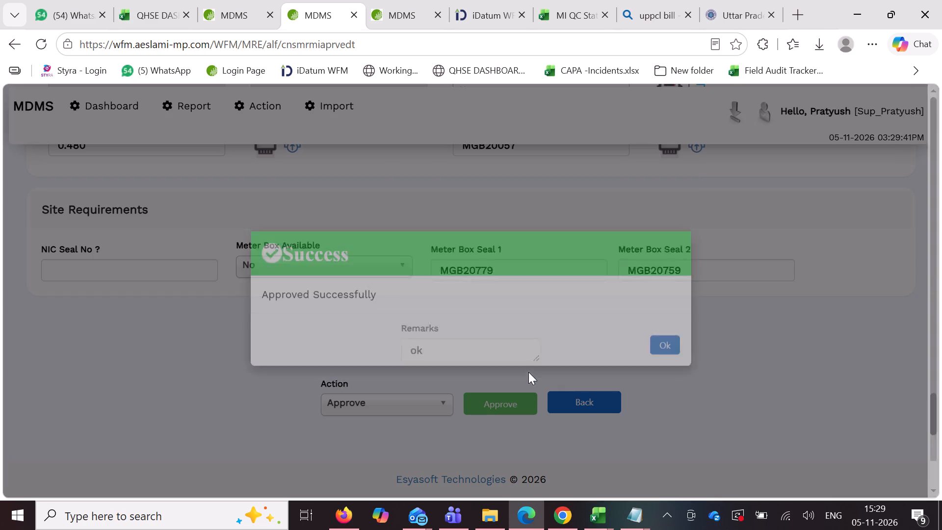
pyautogui.click(671, 369)
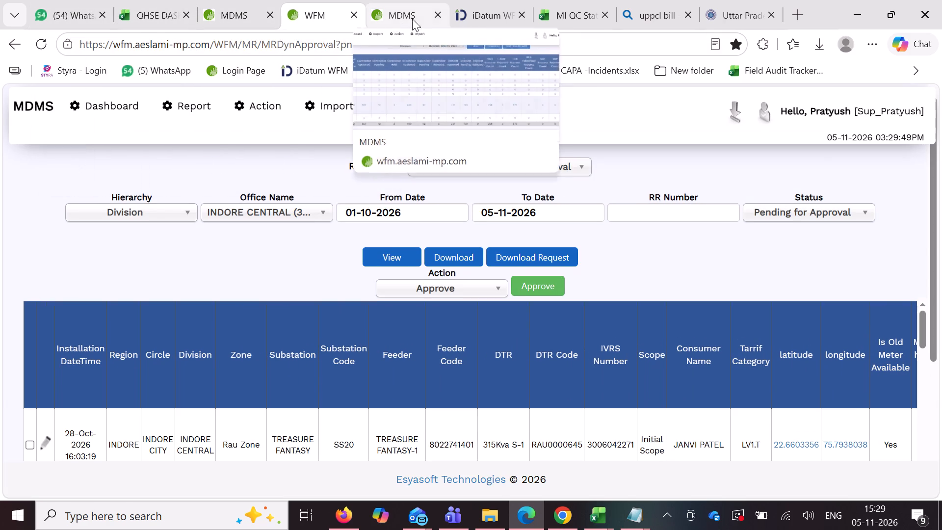
# Close the spare MDMS summary report page, keeping the pending approval list open.
pyautogui.click(439, 13)
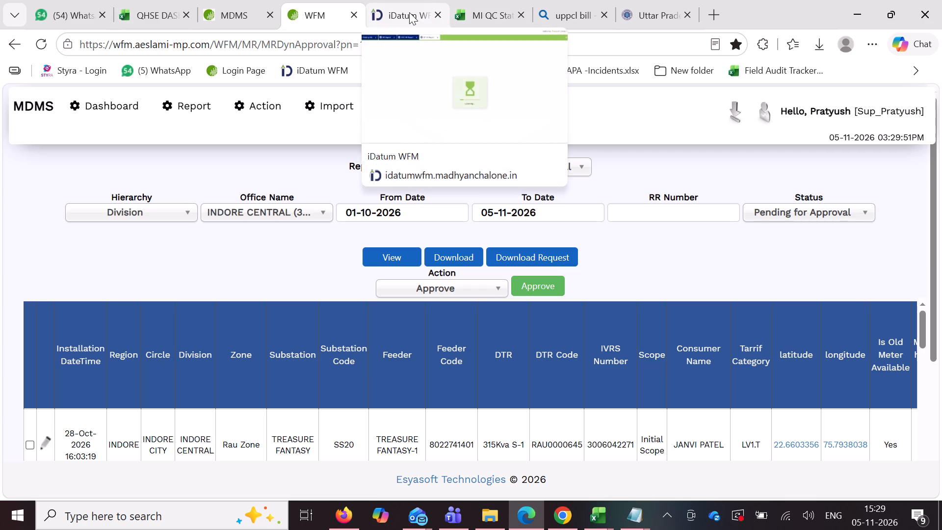
pyautogui.click(321, 3)
# Switch to iDatum WFM and close its MI Report, NSC MI Report and DT MI Report pages.
pyautogui.click(390, 5)
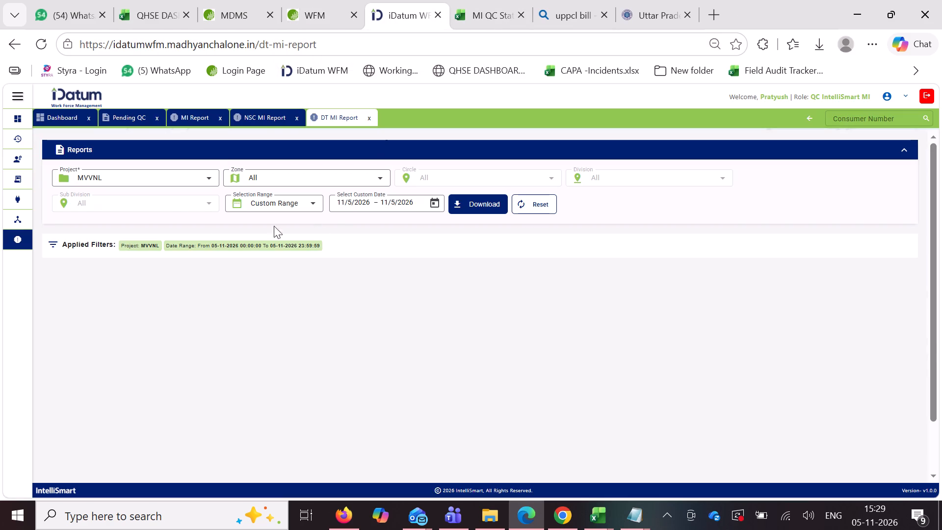
pyautogui.click(223, 120)
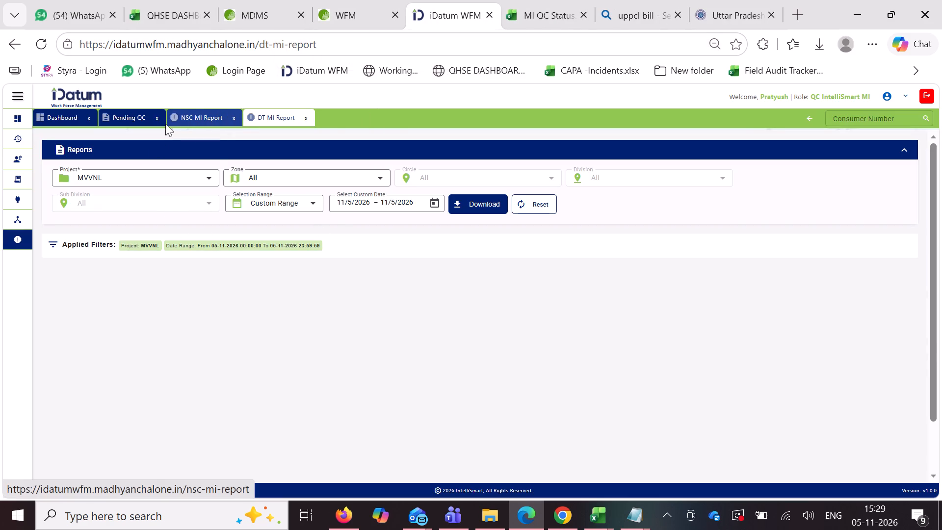
pyautogui.click(236, 116)
pyautogui.click(236, 116)
pyautogui.click(218, 120)
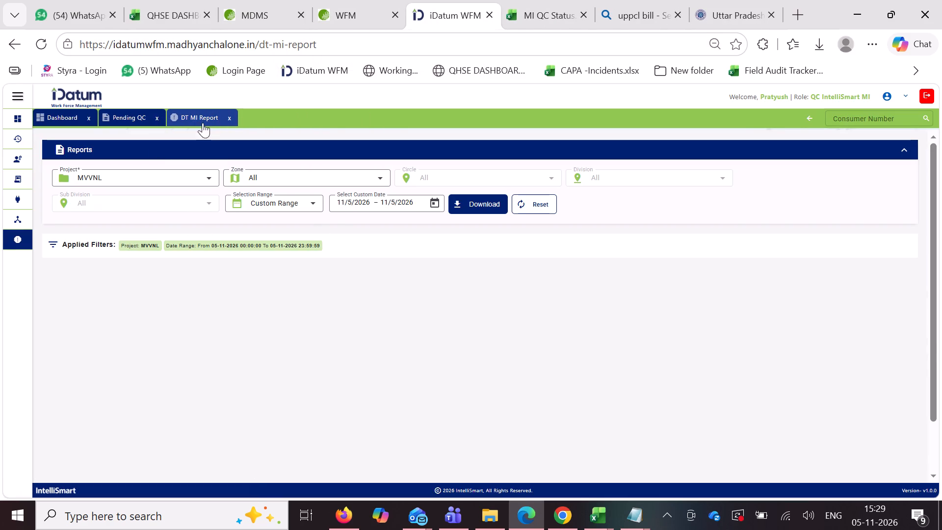
pyautogui.click(230, 120)
# Filter the Pending QC records in iDatum WFM by the zone GOMTI NAGAR ZONE_ZNE37.
pyautogui.click(136, 110)
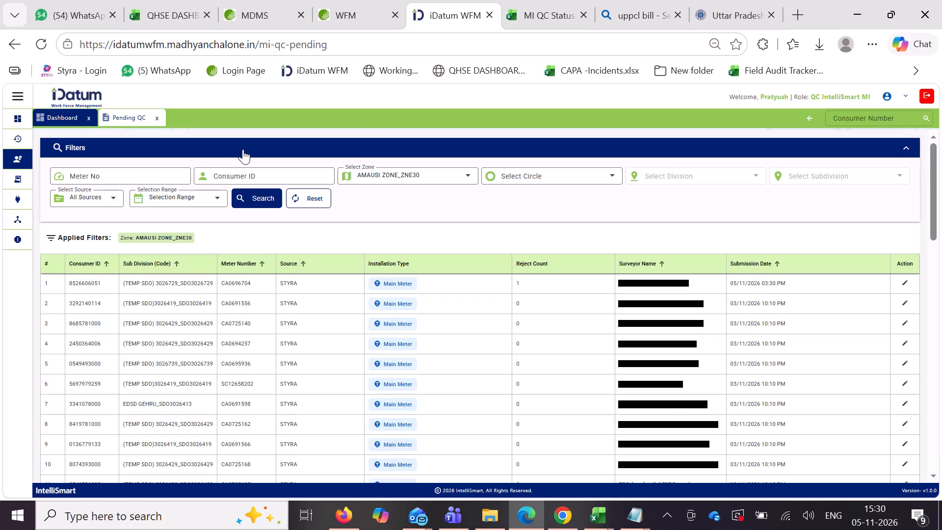
pyautogui.click(379, 174)
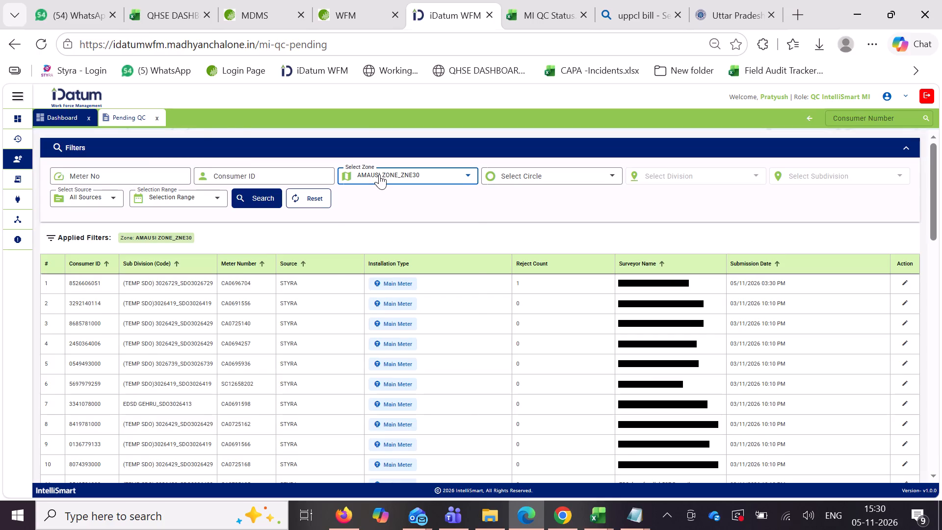
pyautogui.click(393, 292)
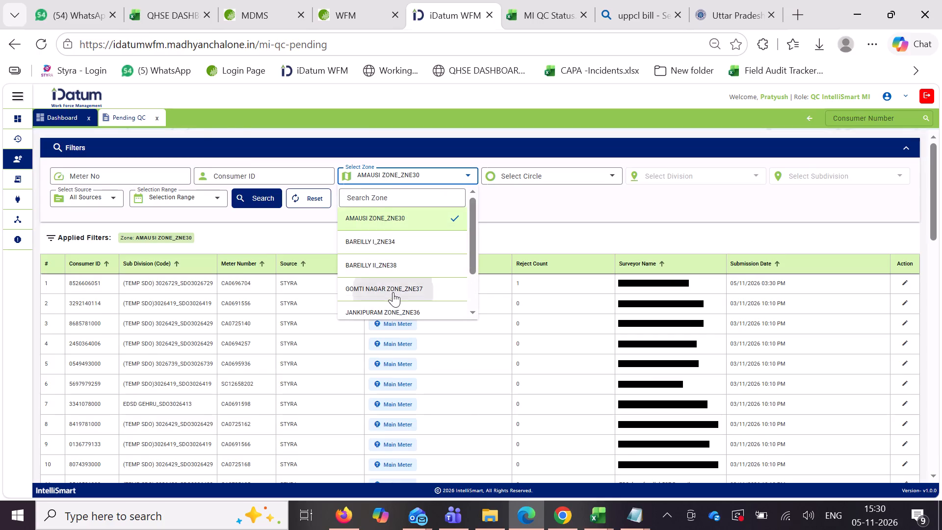
pyautogui.click(255, 196)
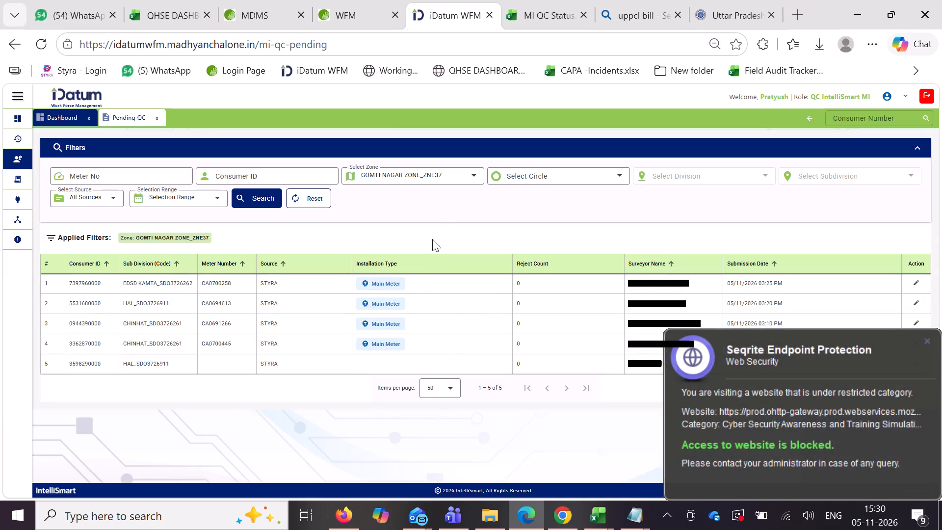
pyautogui.click(445, 224)
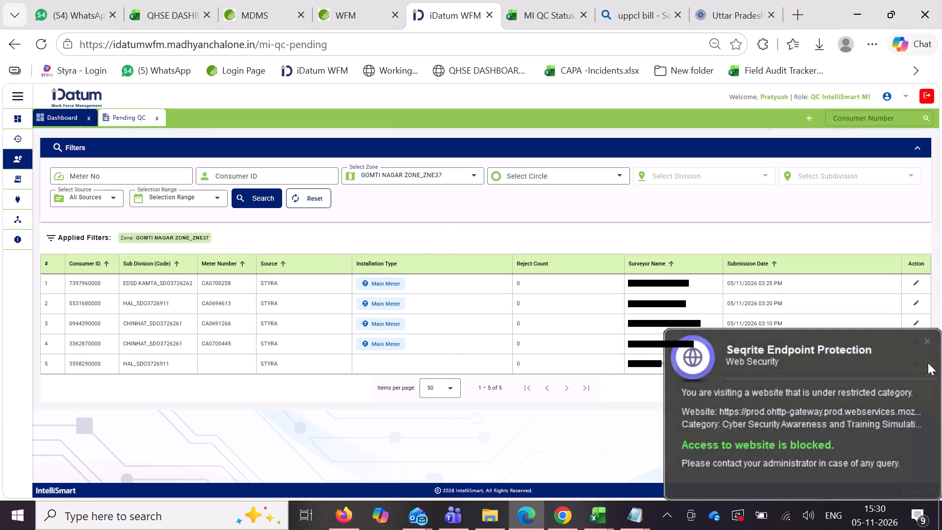
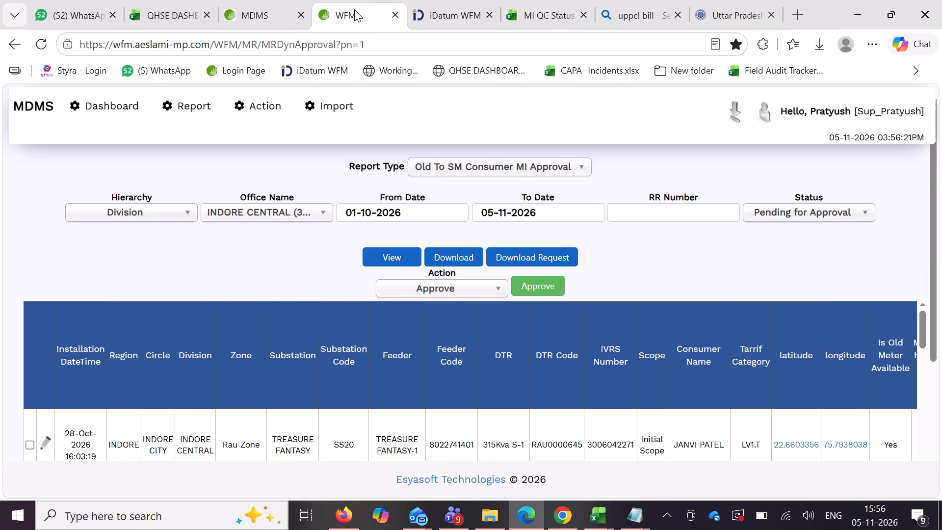
# Open the Rau Zone installation record dated 28-Oct-2026 16:03:19 from the INDORE CENTRAL pending approval list.
pyautogui.scroll(-1, 571, 302)
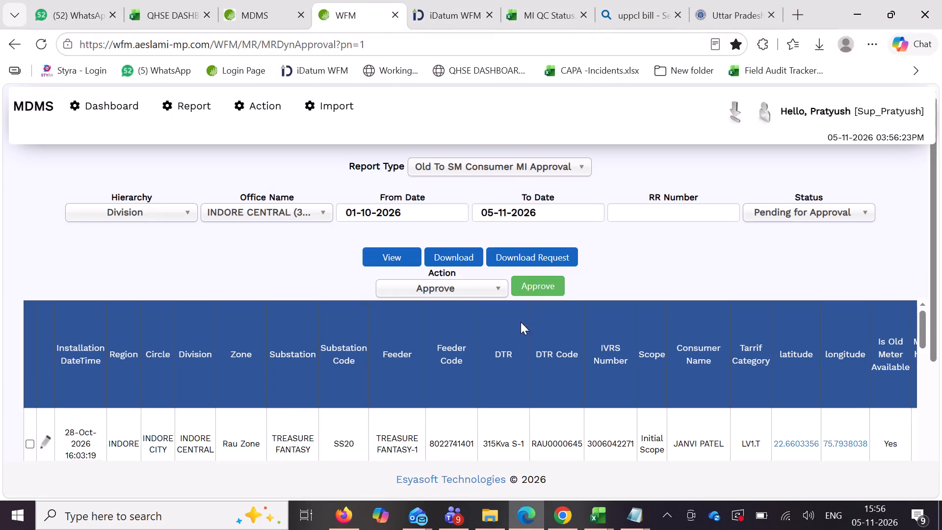
pyautogui.scroll(-1, 521, 322)
pyautogui.scroll(5, 316, 375)
pyautogui.scroll(-3, 291, 241)
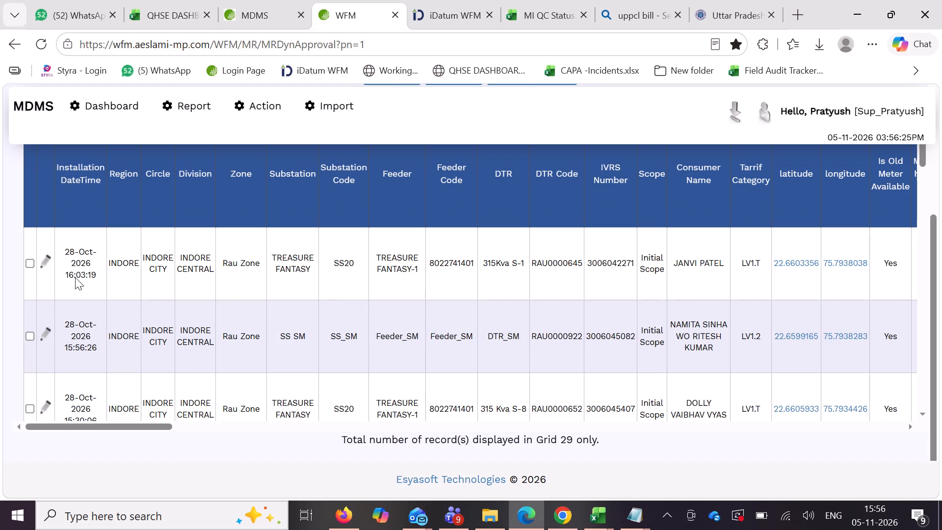
pyautogui.click(47, 258)
# Check the old meter's final kWh reading photo against the serial number and final reading entered in the record.
pyautogui.scroll(-10, 391, 298)
pyautogui.scroll(-6, 279, 315)
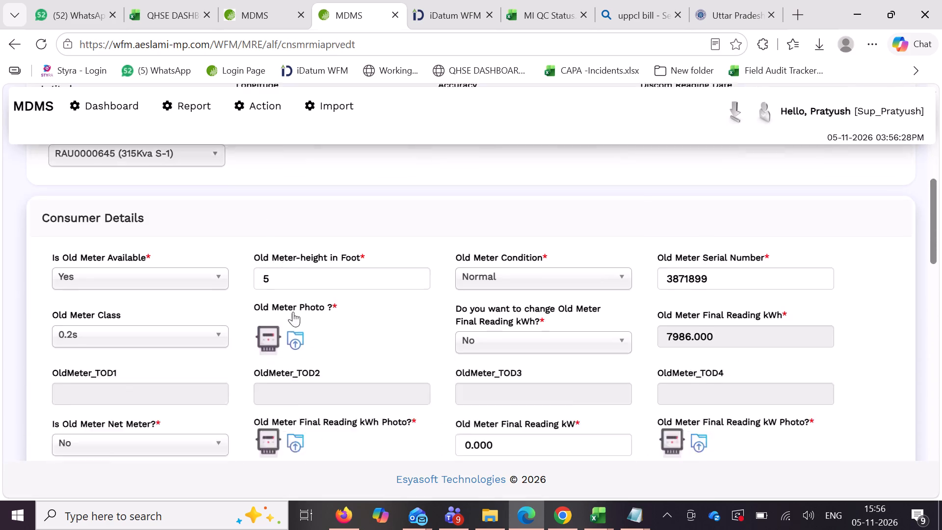
pyautogui.click(273, 387)
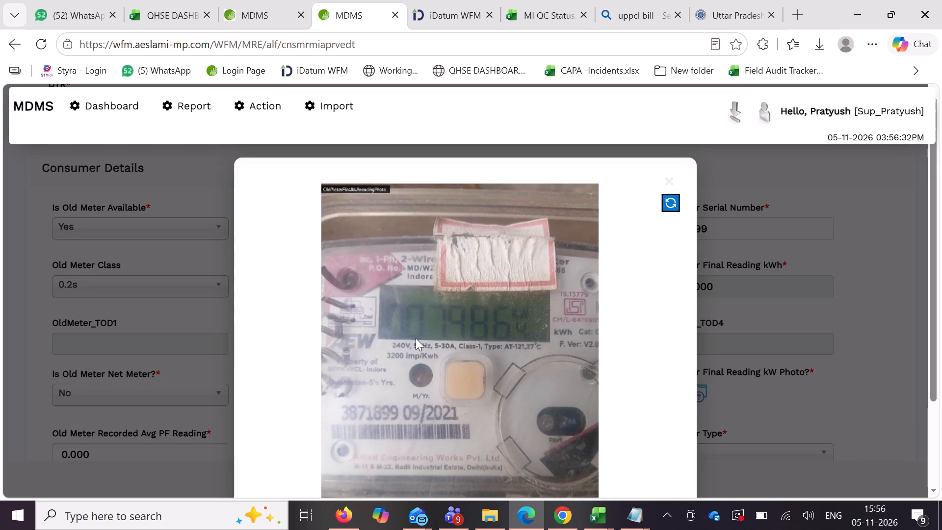
pyautogui.click(673, 182)
pyautogui.scroll(-2, 512, 371)
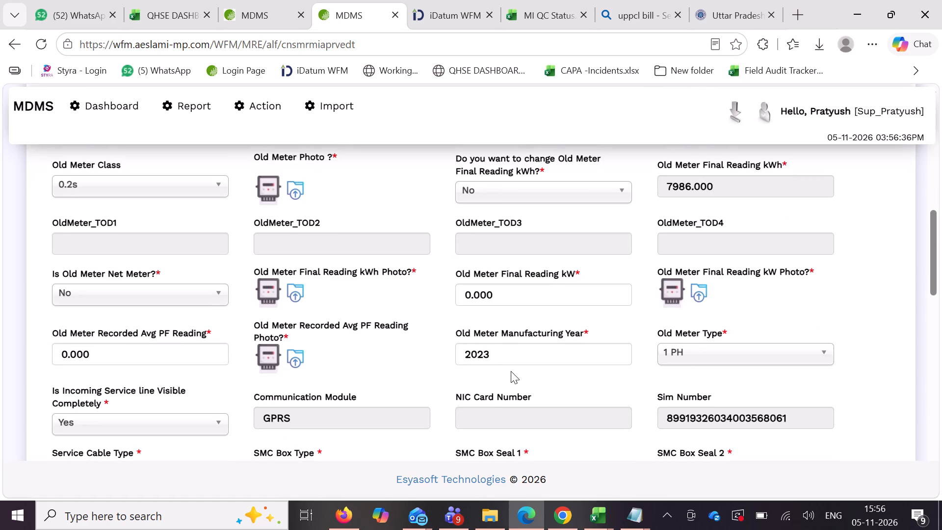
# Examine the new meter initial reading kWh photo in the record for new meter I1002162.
pyautogui.scroll(-4, 511, 371)
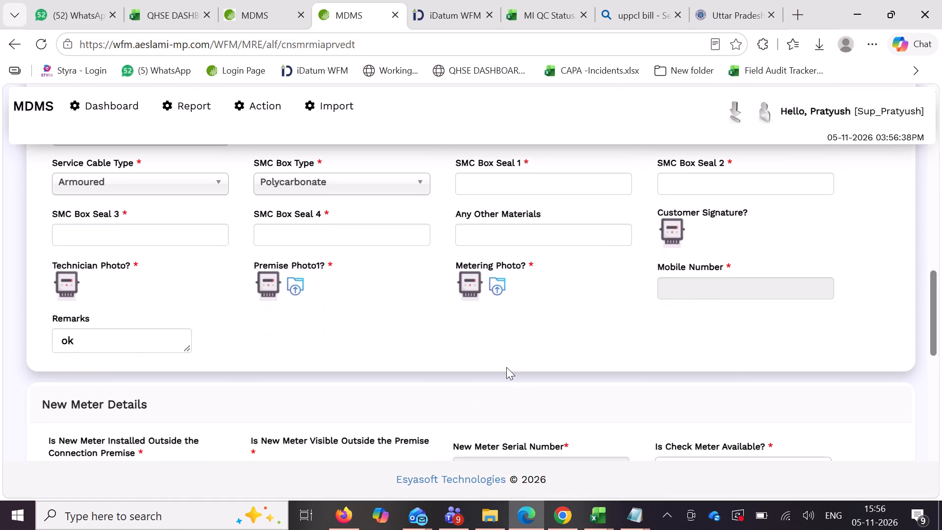
pyautogui.scroll(-4, 506, 367)
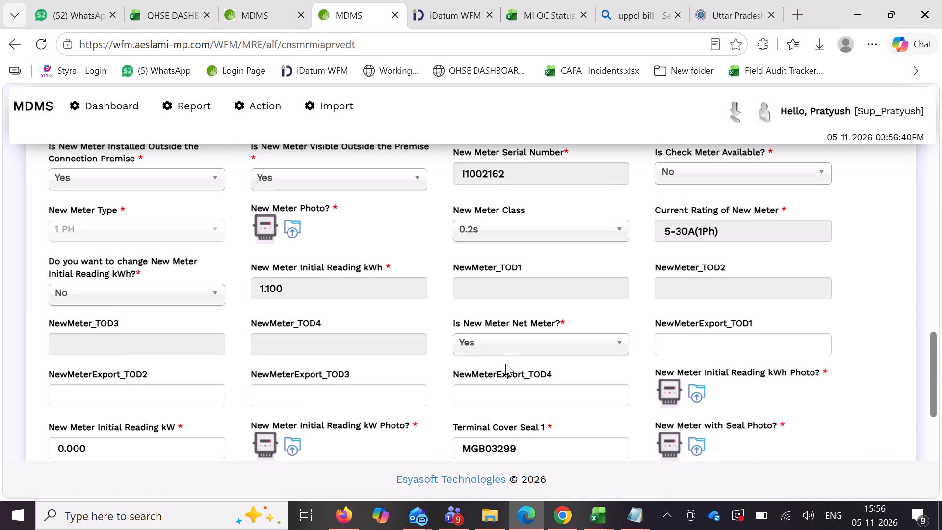
pyautogui.click(674, 395)
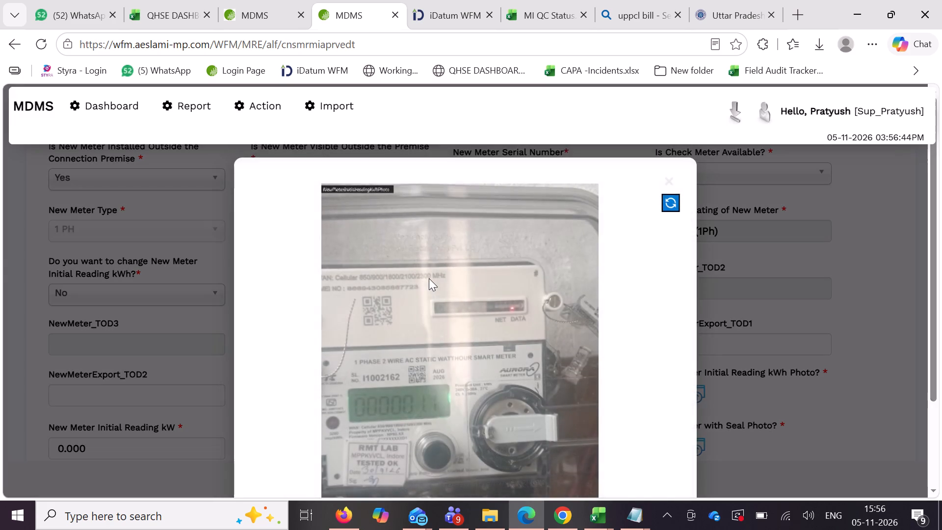
pyautogui.click(664, 186)
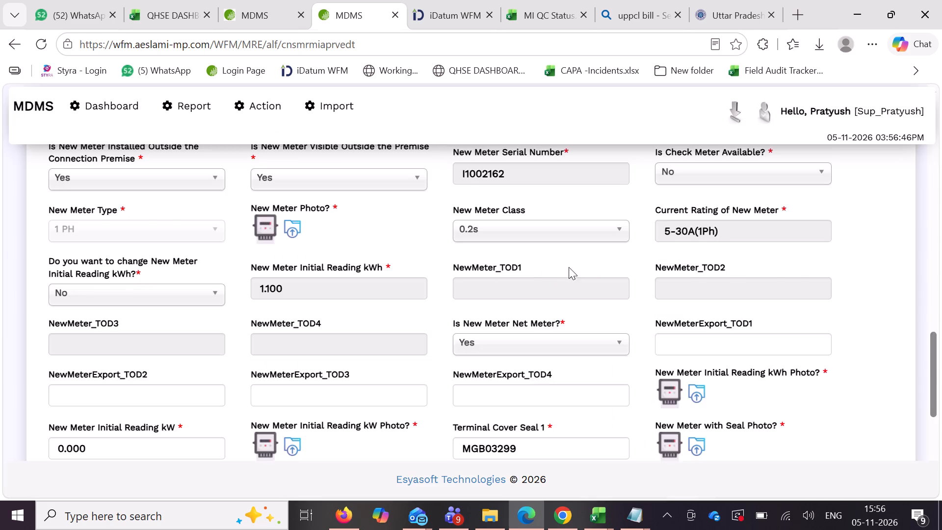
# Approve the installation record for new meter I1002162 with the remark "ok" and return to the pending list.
pyautogui.scroll(-3, 479, 315)
pyautogui.click(447, 388)
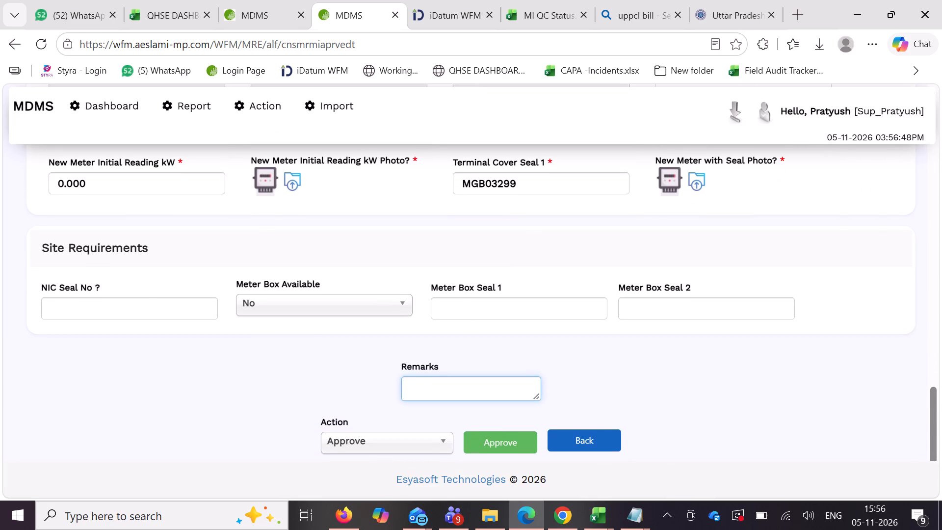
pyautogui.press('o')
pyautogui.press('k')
pyautogui.click(503, 441)
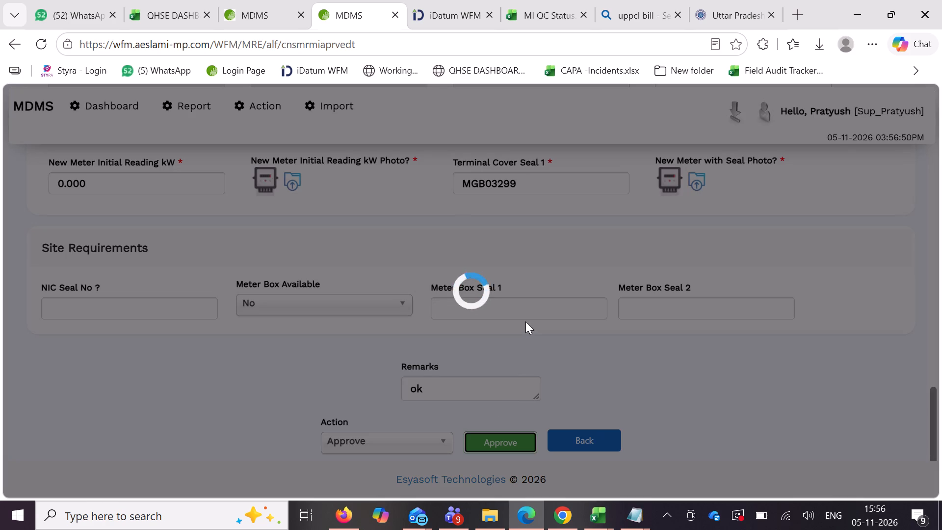
pyautogui.click(667, 373)
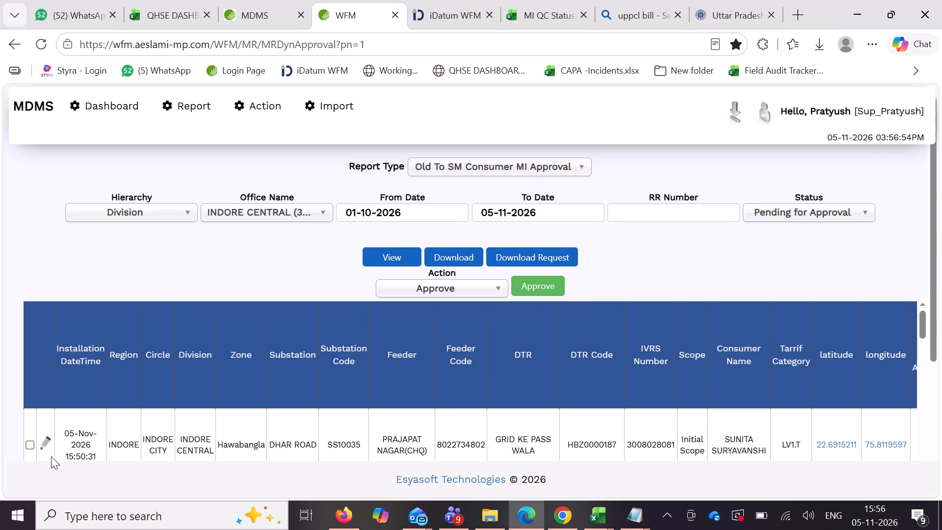
# Look through the pending Indore Central installation records in the approval list.
pyautogui.click(56, 440)
pyautogui.scroll(-4, 322, 357)
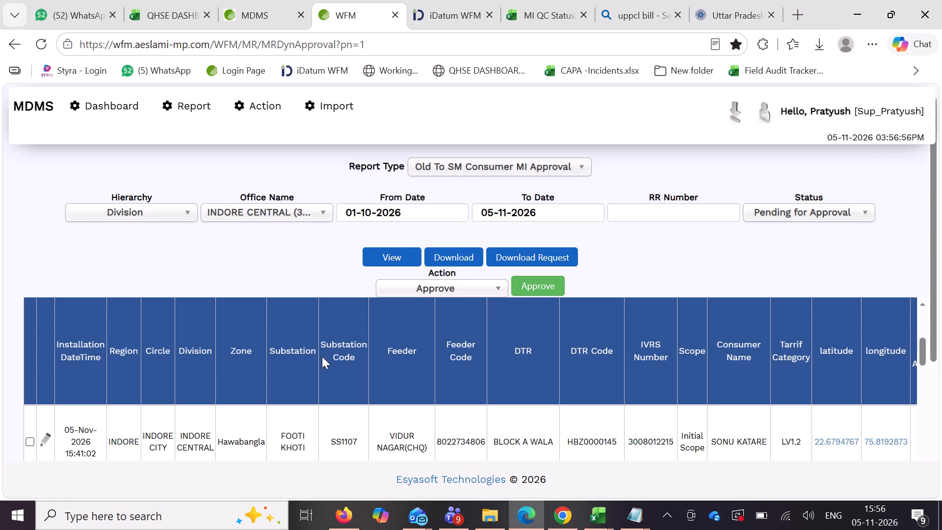
pyautogui.scroll(5, 287, 376)
pyautogui.scroll(-12, 253, 261)
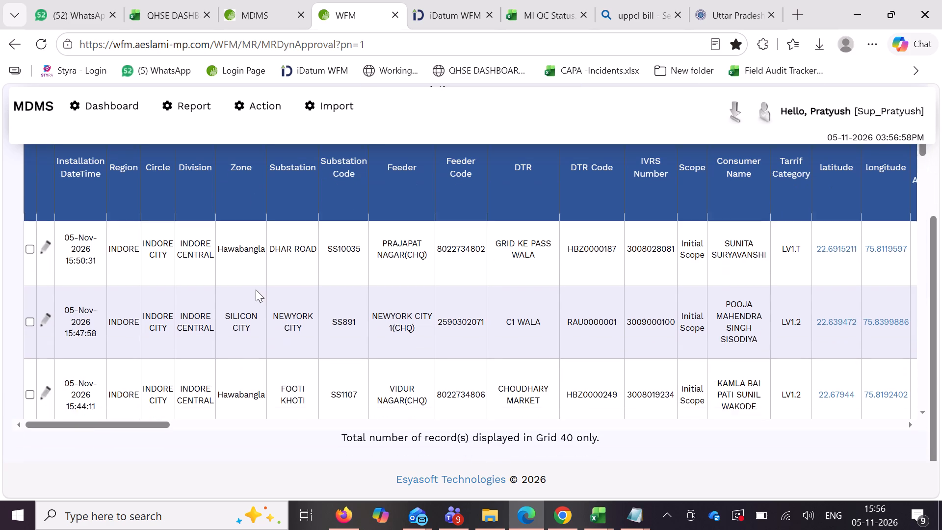
pyautogui.scroll(-15, 256, 290)
pyautogui.scroll(5, 259, 298)
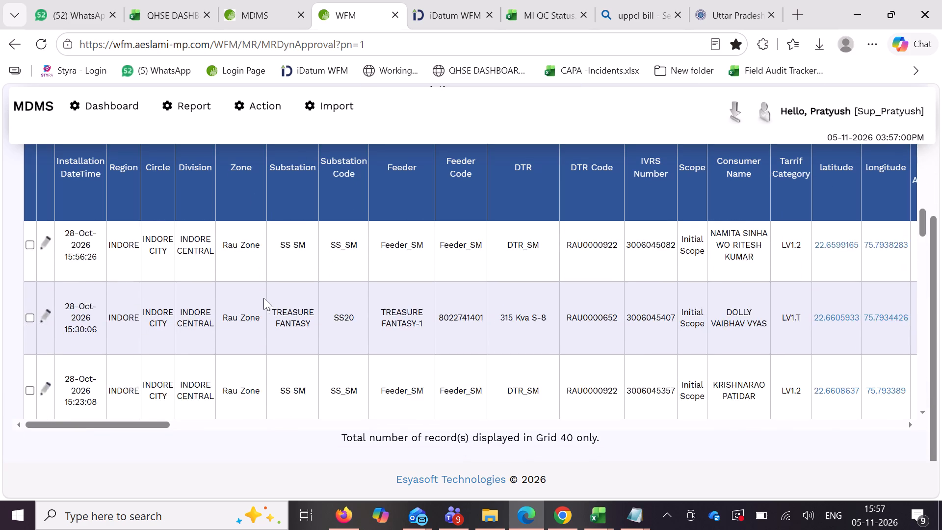
pyautogui.scroll(11, 263, 298)
pyautogui.scroll(9, 114, 266)
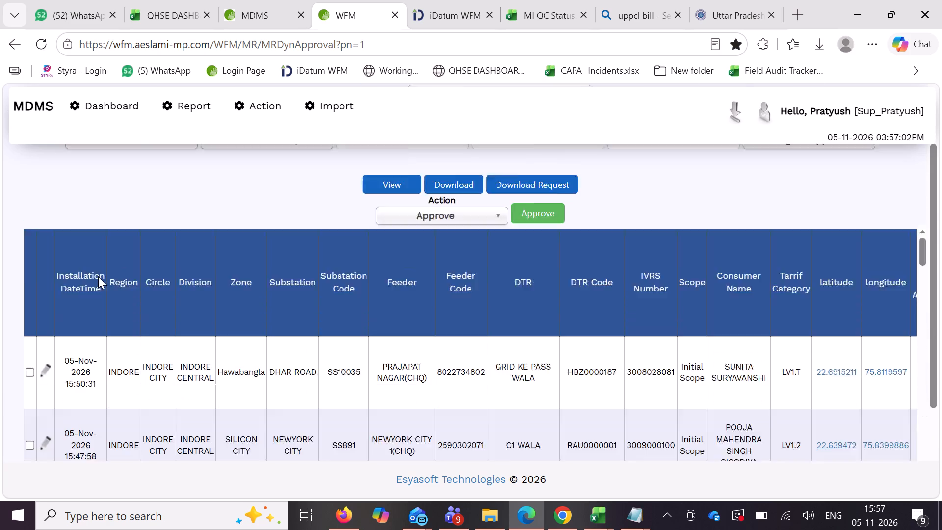
# Open the Hawabangla record installed 05-Nov-2026 15:50:31 and examine its old meter final and new meter initial kWh reading photos.
pyautogui.click(44, 443)
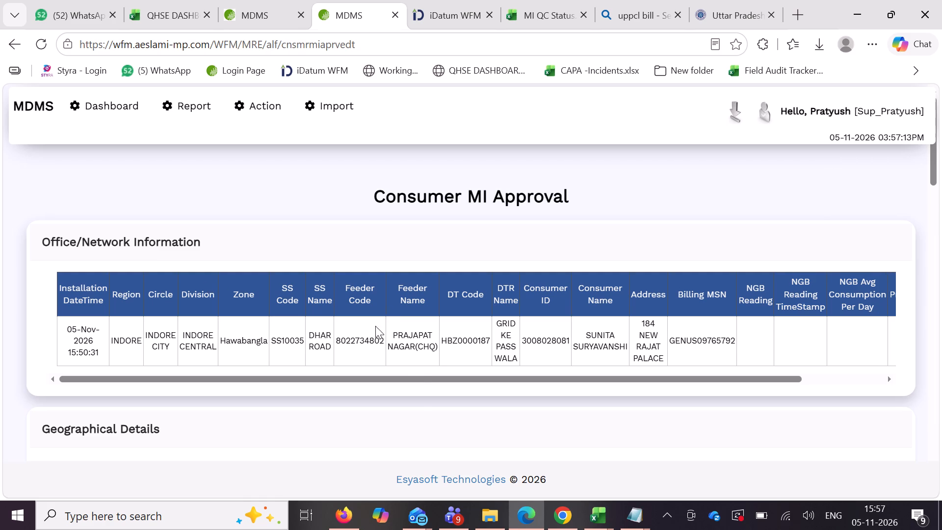
pyautogui.scroll(-4, 417, 366)
pyautogui.scroll(-2, 392, 311)
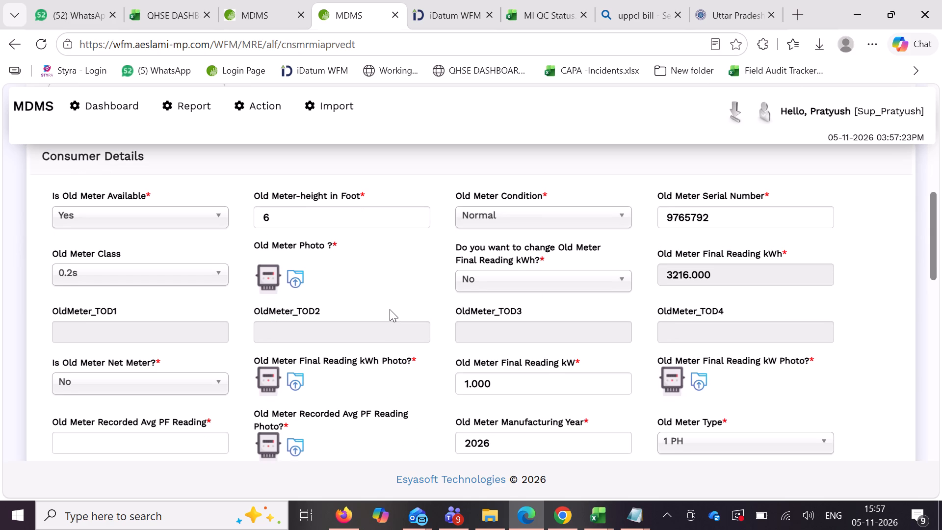
pyautogui.click(274, 375)
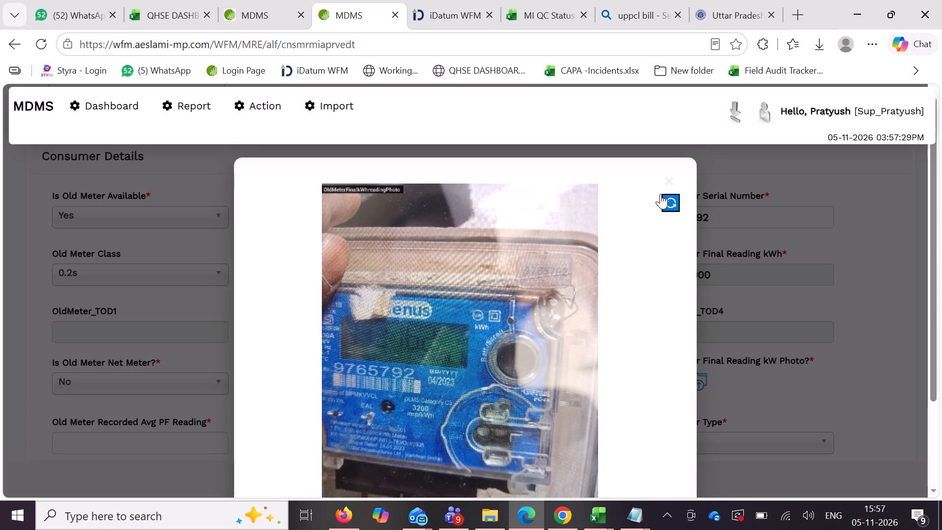
pyautogui.click(671, 185)
pyautogui.scroll(-7, 406, 355)
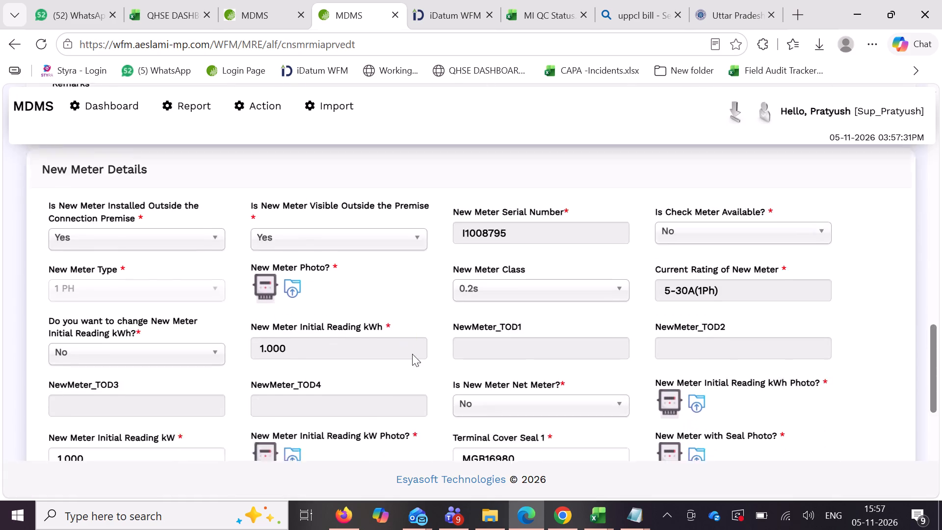
pyautogui.hscroll(-1, 445, 352)
pyautogui.click(663, 375)
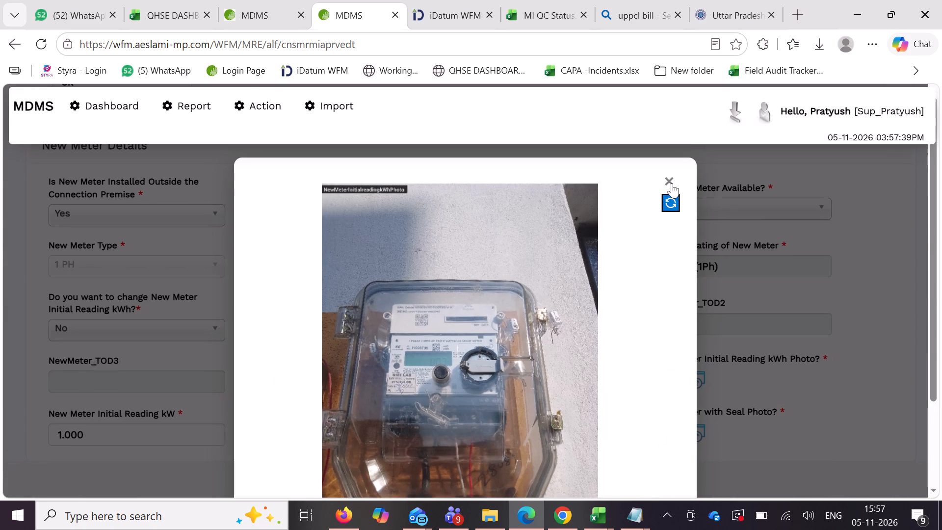
pyautogui.click(672, 183)
pyautogui.scroll(-3, 521, 321)
pyautogui.click(502, 355)
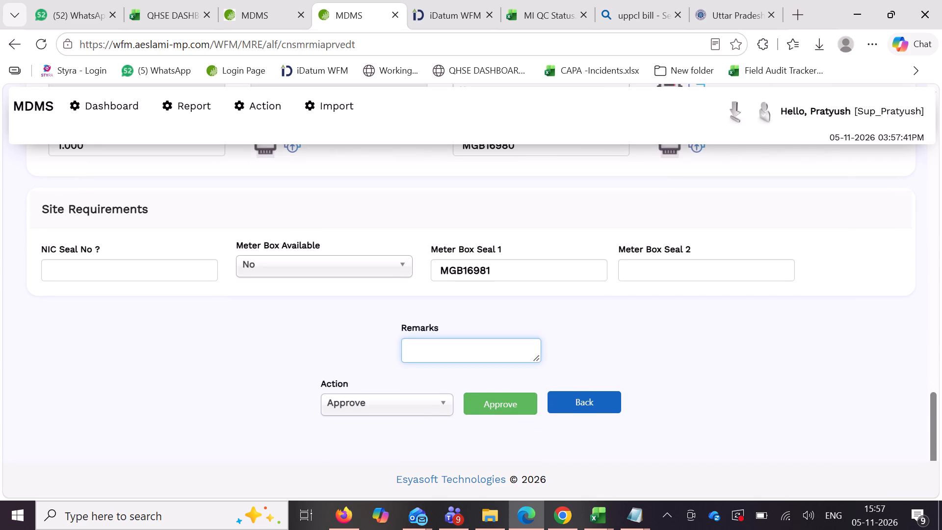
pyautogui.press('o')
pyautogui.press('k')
pyautogui.click(501, 390)
pyautogui.click(502, 396)
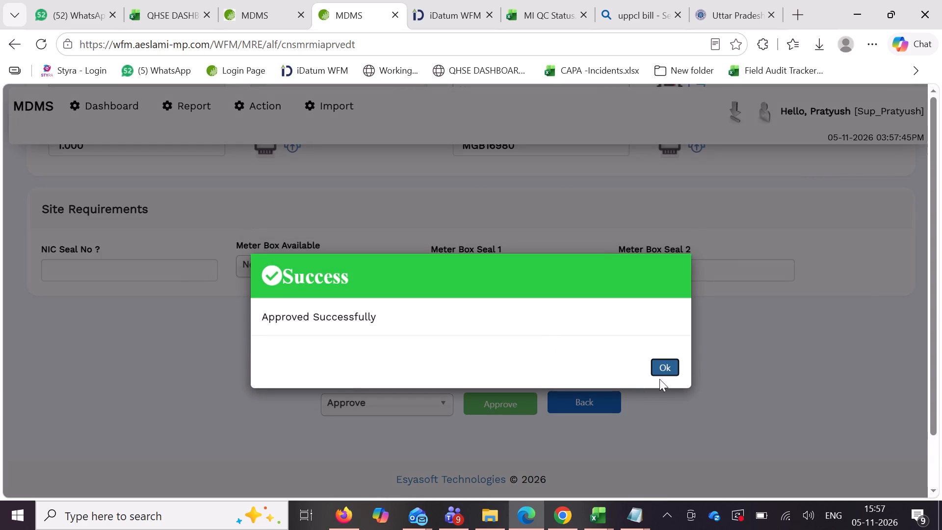
pyautogui.click(660, 374)
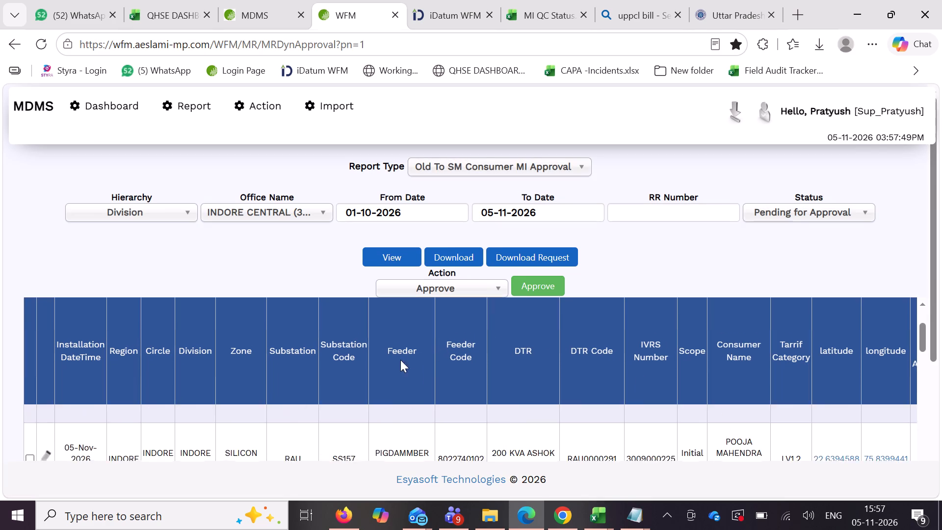
# Open the Silicon City record installed 05-Nov-2026 15:47:58 and examine its old meter final and new meter initial kWh reading photos.
pyautogui.click(52, 445)
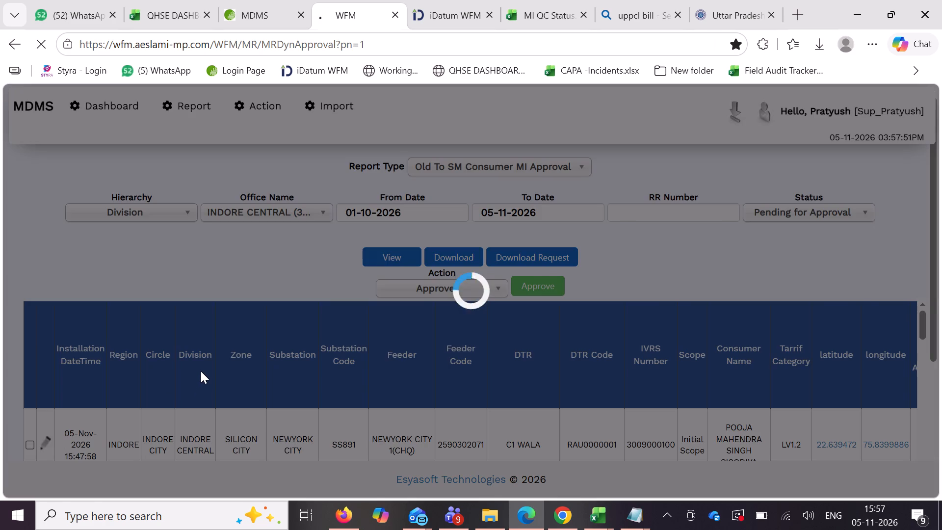
pyautogui.scroll(-4, 281, 377)
pyautogui.scroll(-2, 401, 361)
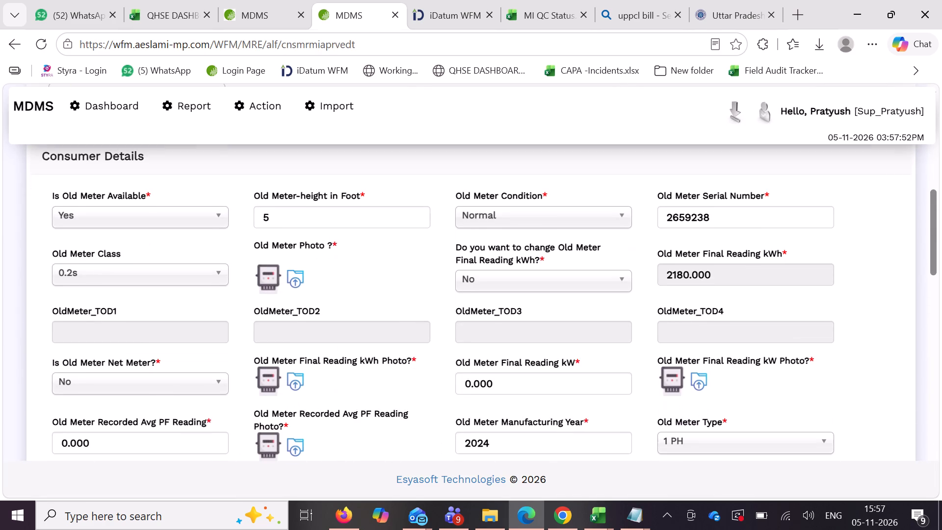
pyautogui.click(264, 386)
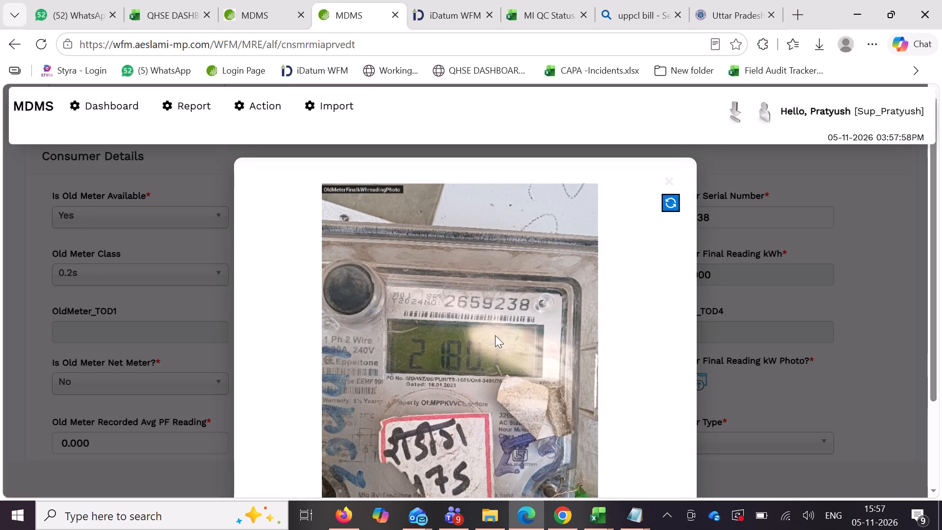
pyautogui.click(670, 176)
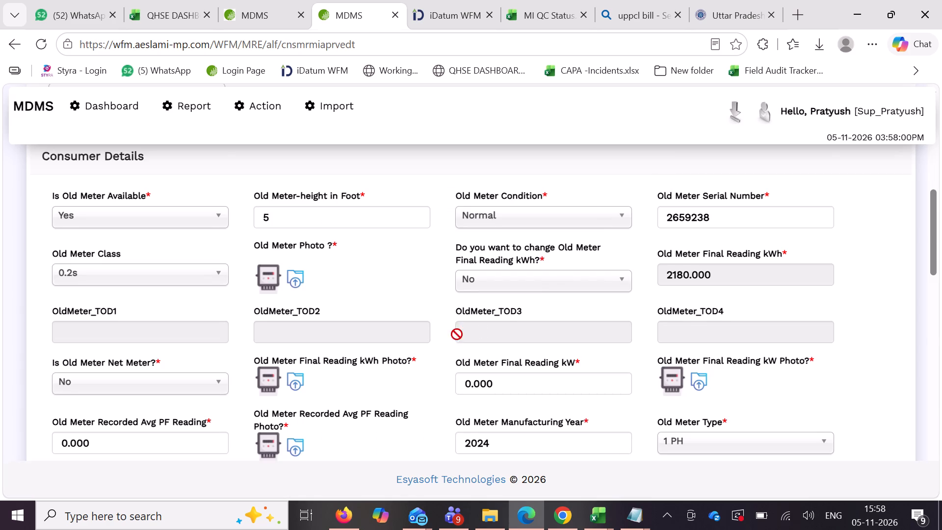
pyautogui.scroll(-9, 433, 348)
pyautogui.scroll(2, 446, 345)
pyautogui.scroll(-1, 533, 363)
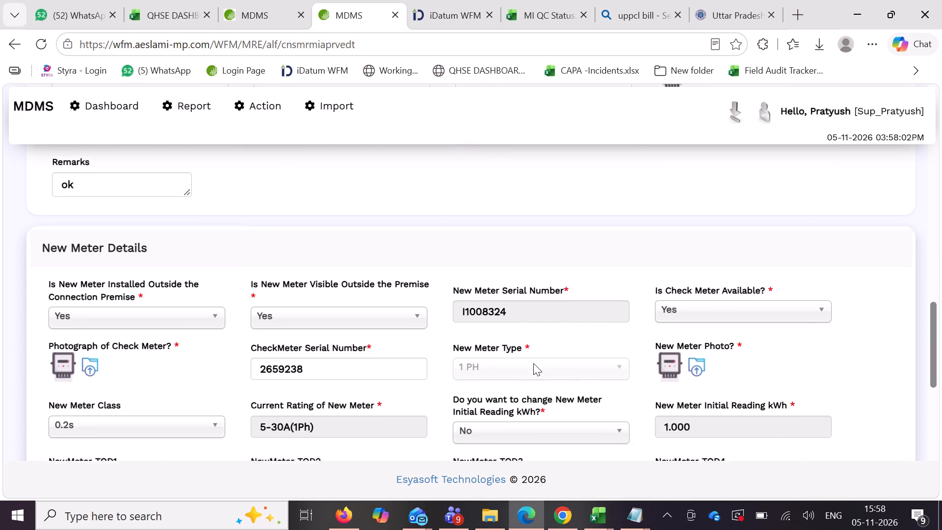
pyautogui.scroll(-1, 417, 400)
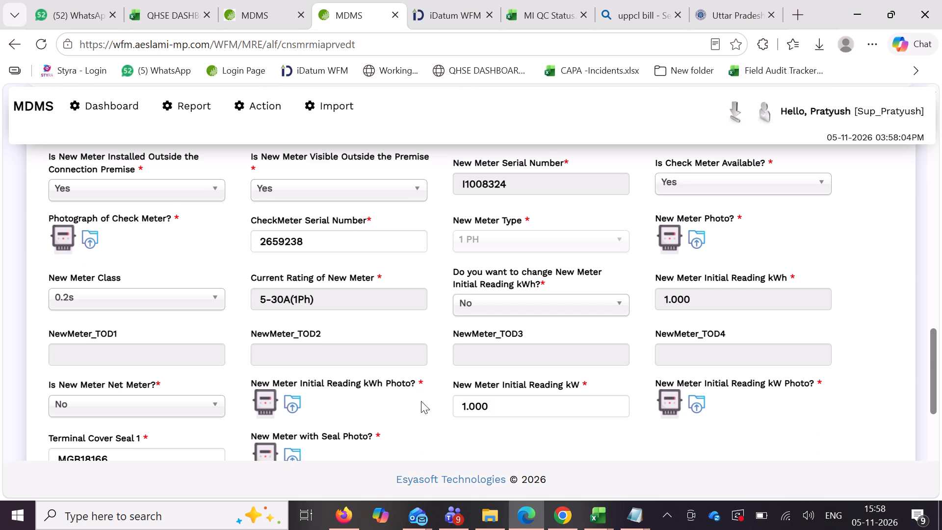
pyautogui.click(269, 396)
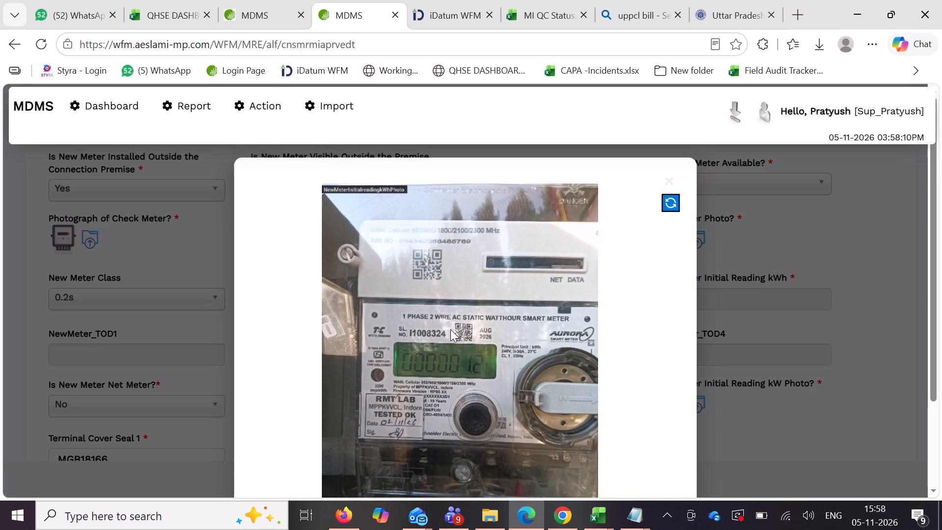
pyautogui.click(677, 174)
pyautogui.click(670, 176)
pyautogui.scroll(-4, 504, 294)
pyautogui.click(484, 341)
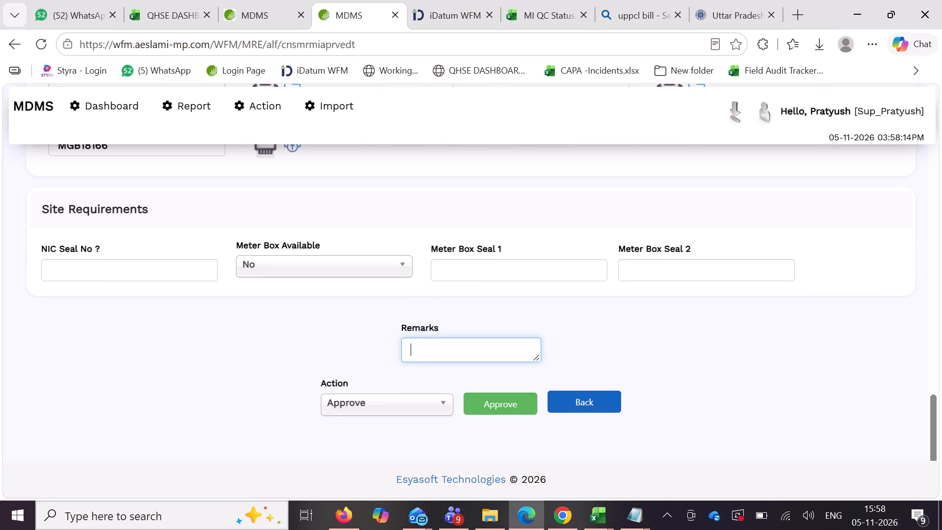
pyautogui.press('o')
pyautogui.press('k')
pyautogui.click(507, 402)
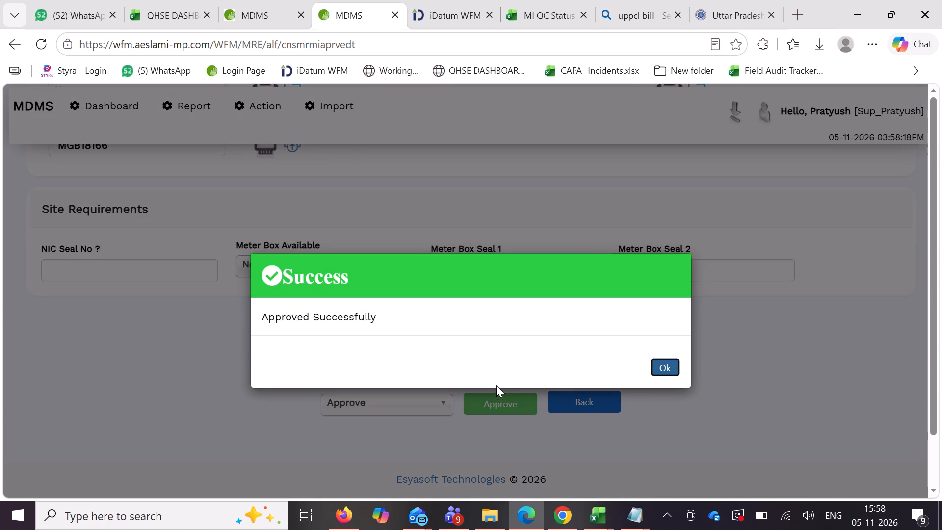
pyautogui.click(668, 365)
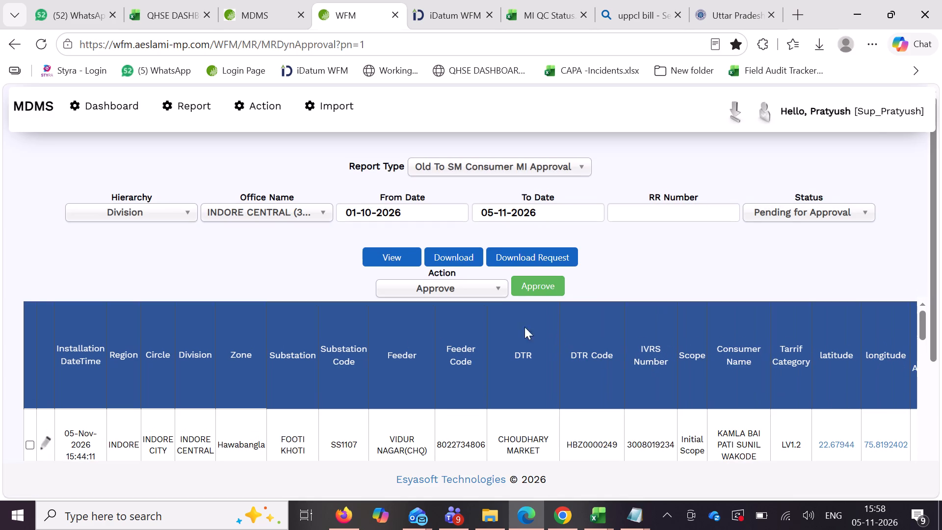
# Open the Hawabangla record installed 05-Nov-2026 15:44:11 and examine its old meter final and new meter initial kWh reading photos.
pyautogui.click(51, 447)
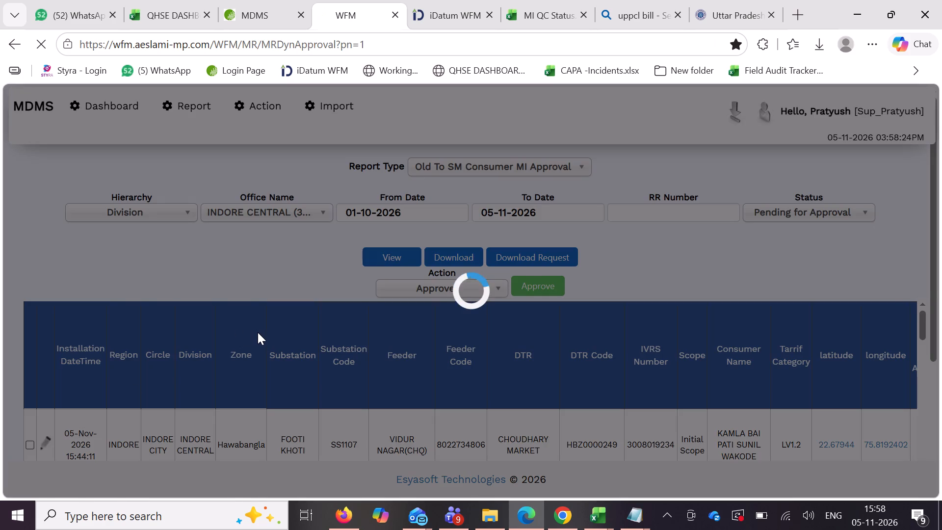
pyautogui.scroll(-4, 314, 369)
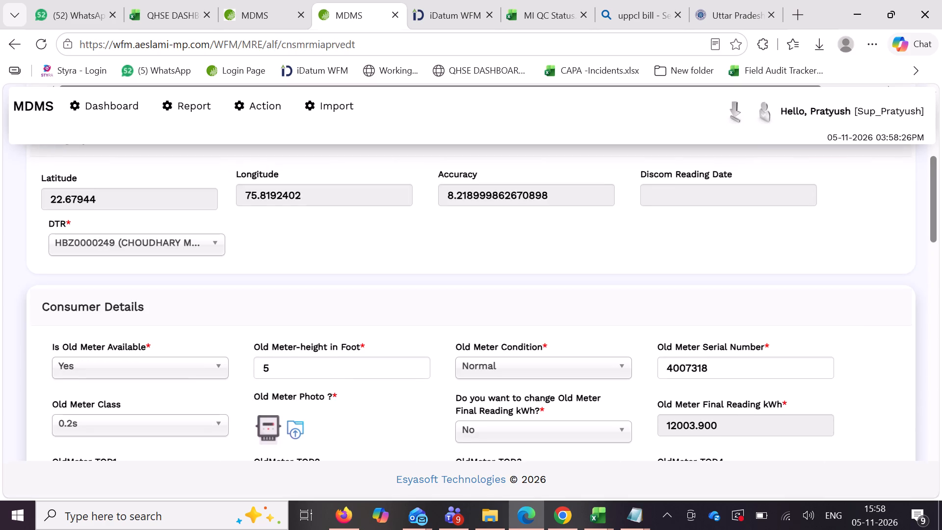
pyautogui.scroll(-2, 415, 349)
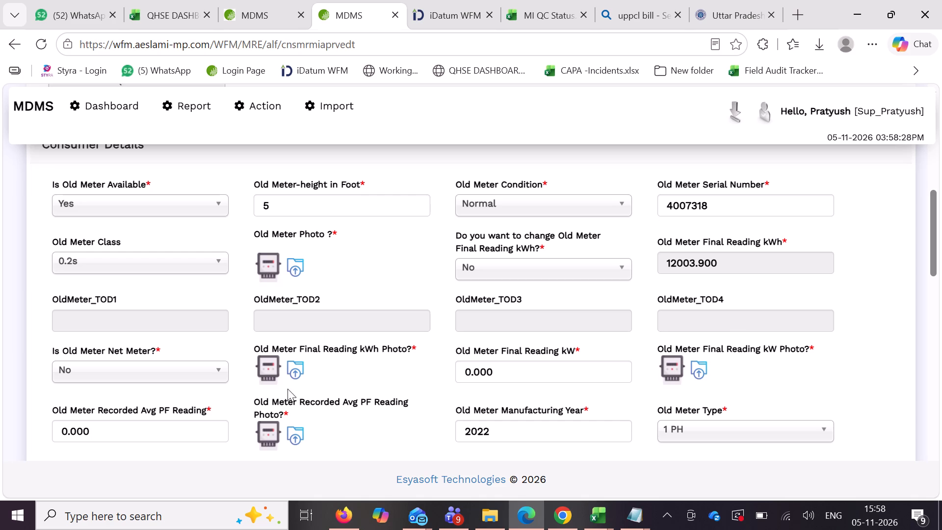
pyautogui.click(264, 366)
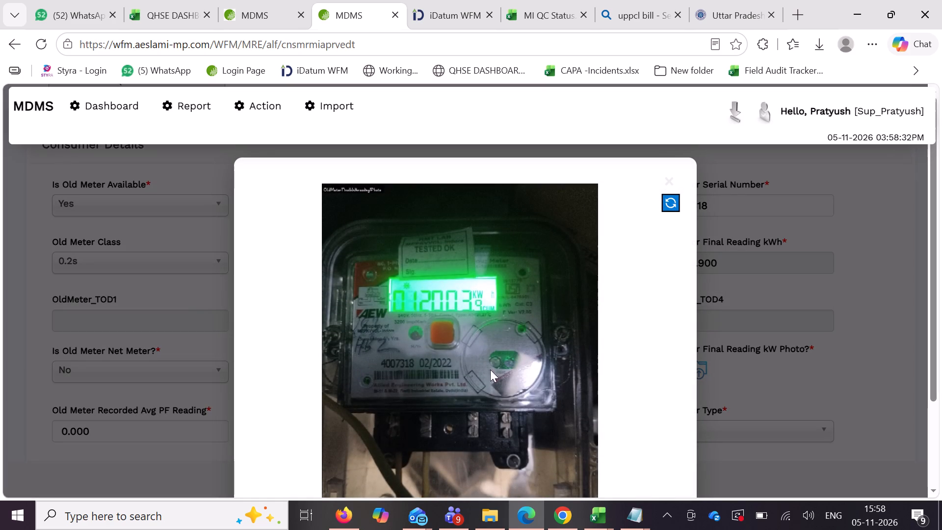
pyautogui.click(673, 180)
pyautogui.scroll(-7, 449, 365)
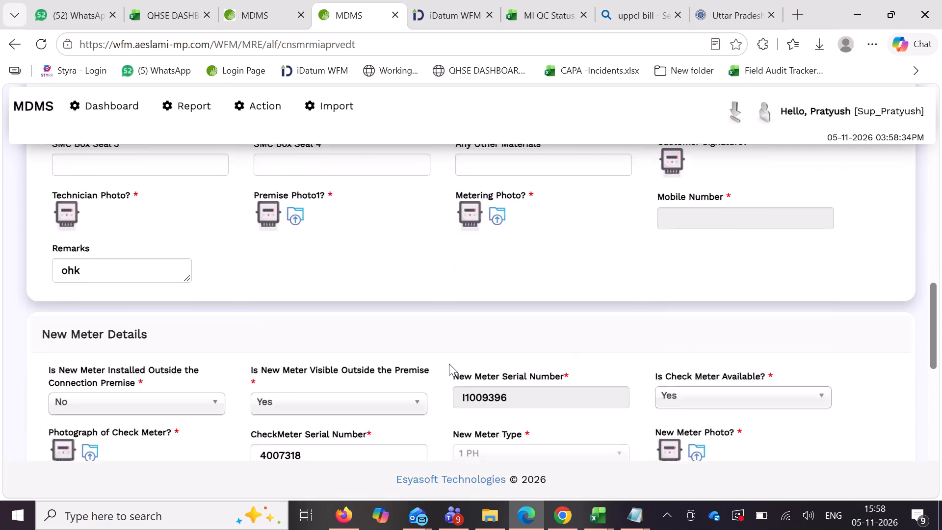
pyautogui.hscroll(-1, 404, 376)
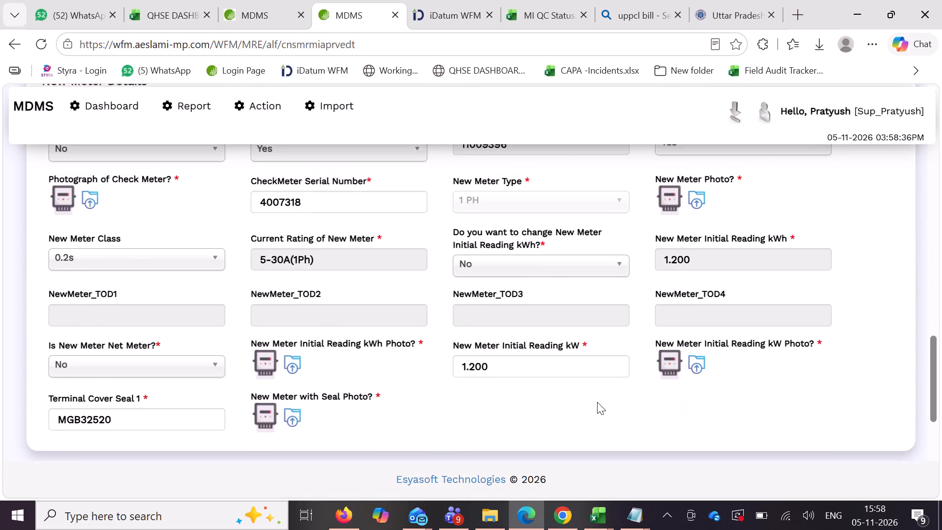
pyautogui.hscroll(-1, 597, 402)
pyautogui.click(261, 373)
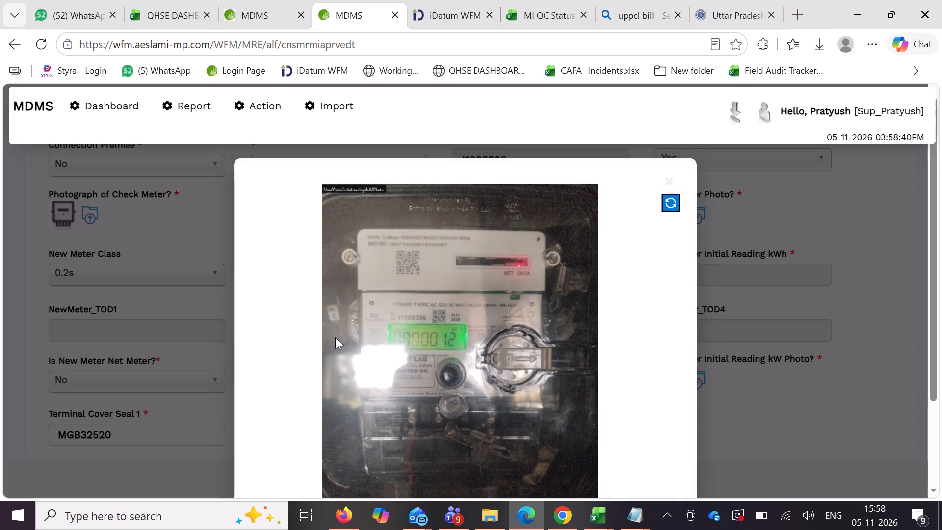
pyautogui.click(676, 178)
pyautogui.click(667, 184)
pyautogui.scroll(-1, 495, 330)
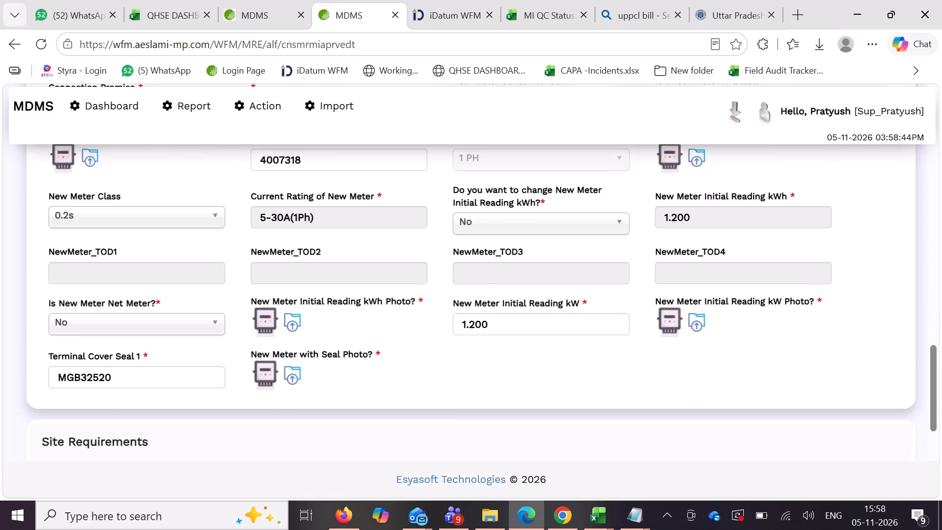
pyautogui.scroll(-1, 494, 330)
pyautogui.click(457, 423)
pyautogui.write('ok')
pyautogui.scroll(-4, 519, 450)
pyautogui.doubleClick(484, 421)
pyautogui.click(487, 414)
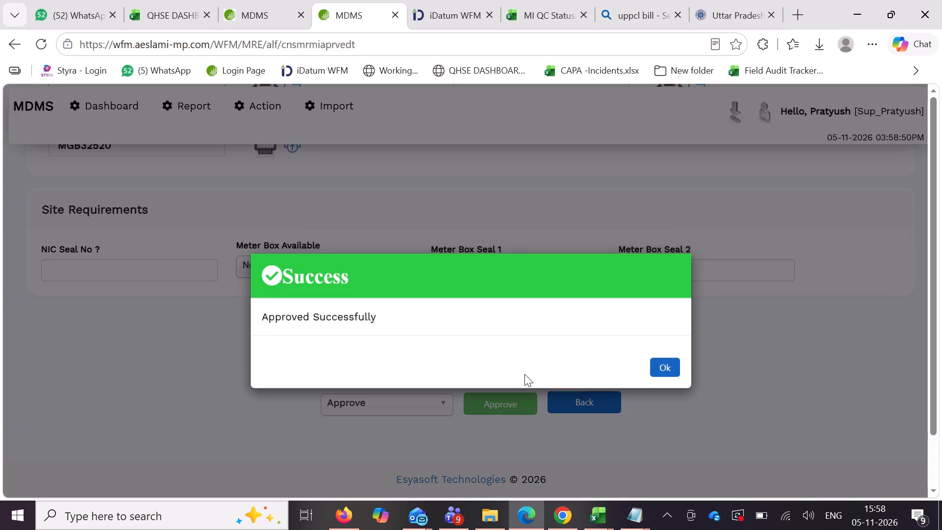
pyautogui.click(669, 366)
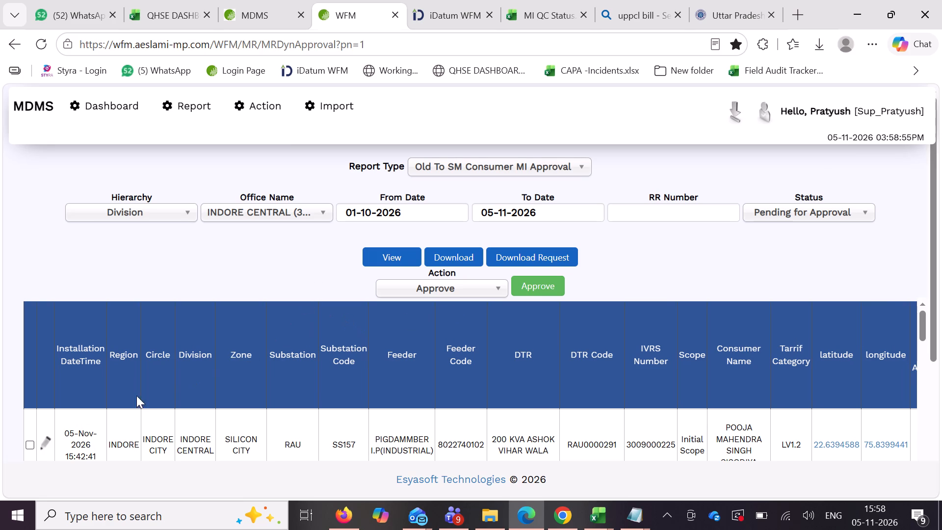
# Open the Silicon City record installed 05-Nov-2026 15:42:41 and examine its old meter final and new meter initial kWh reading photos.
pyautogui.click(41, 438)
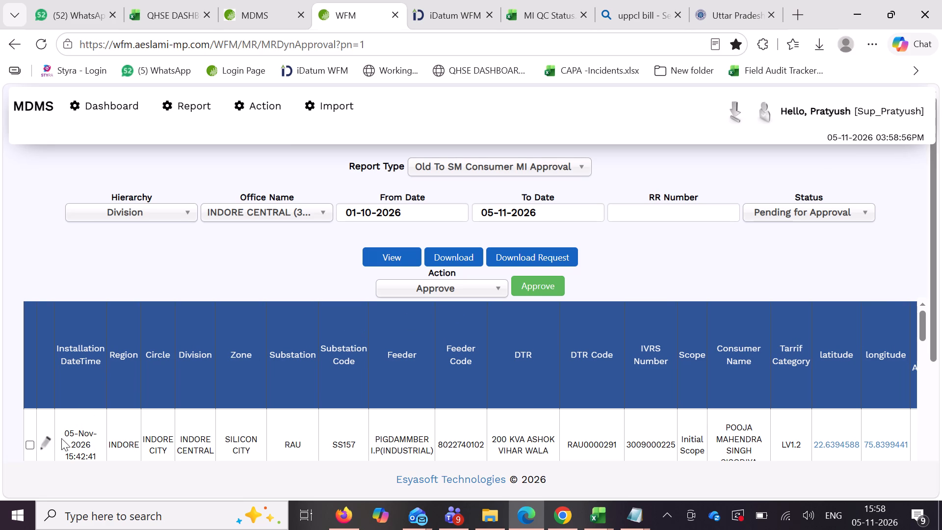
pyautogui.click(51, 439)
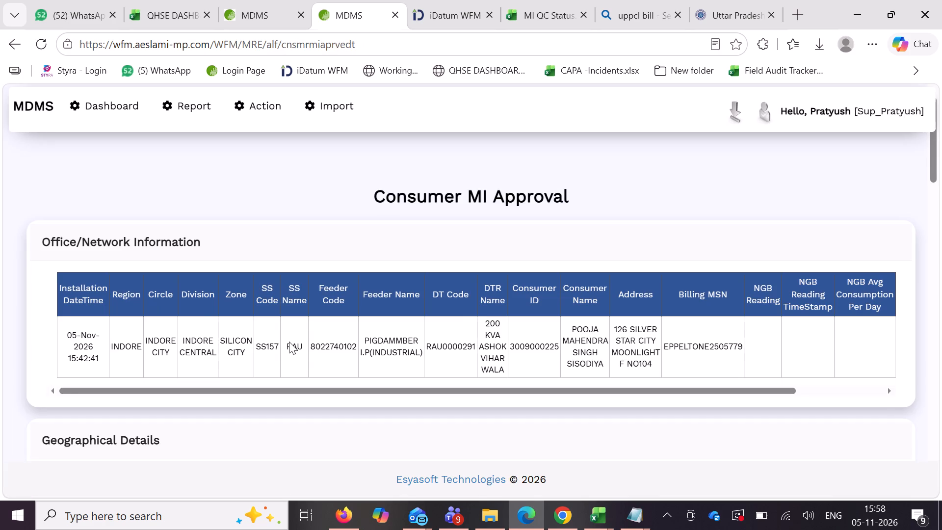
pyautogui.scroll(-4, 356, 321)
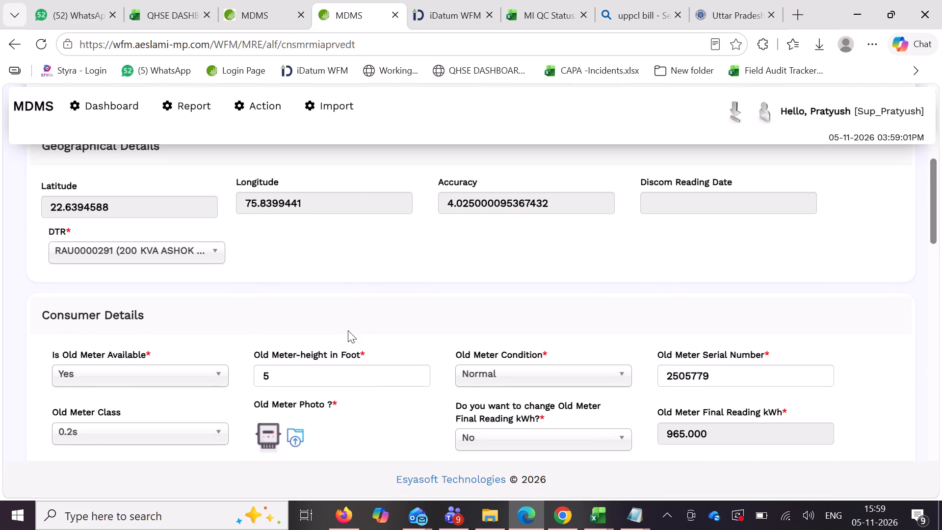
pyautogui.scroll(-1, 459, 320)
pyautogui.scroll(-2, 380, 359)
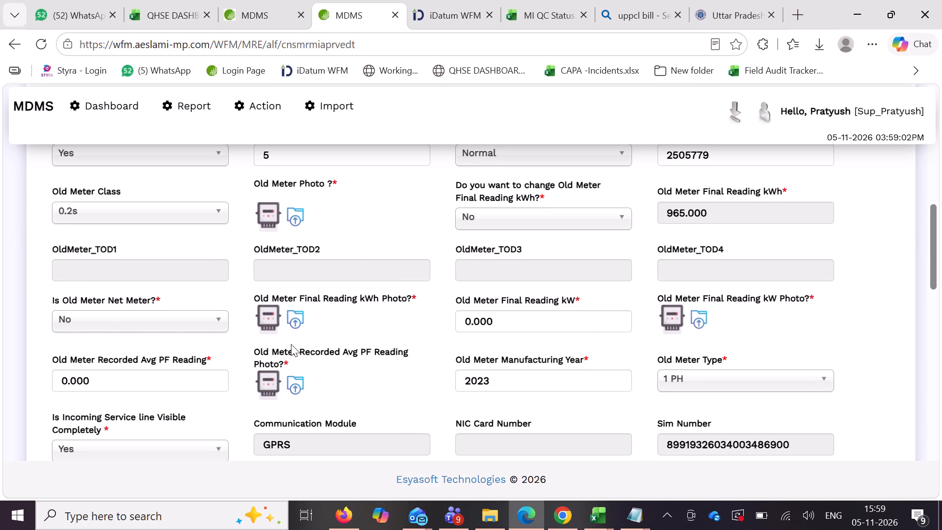
pyautogui.click(270, 324)
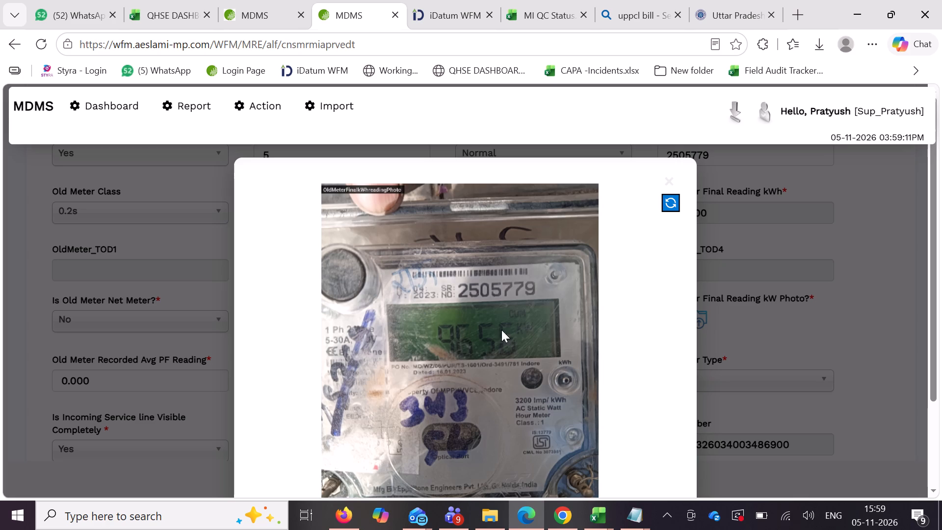
pyautogui.click(673, 181)
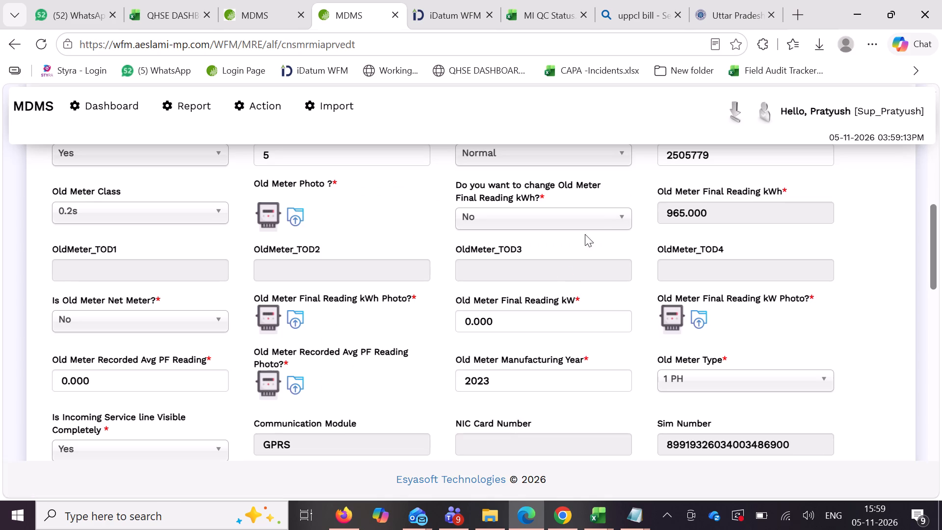
pyautogui.scroll(-7, 444, 345)
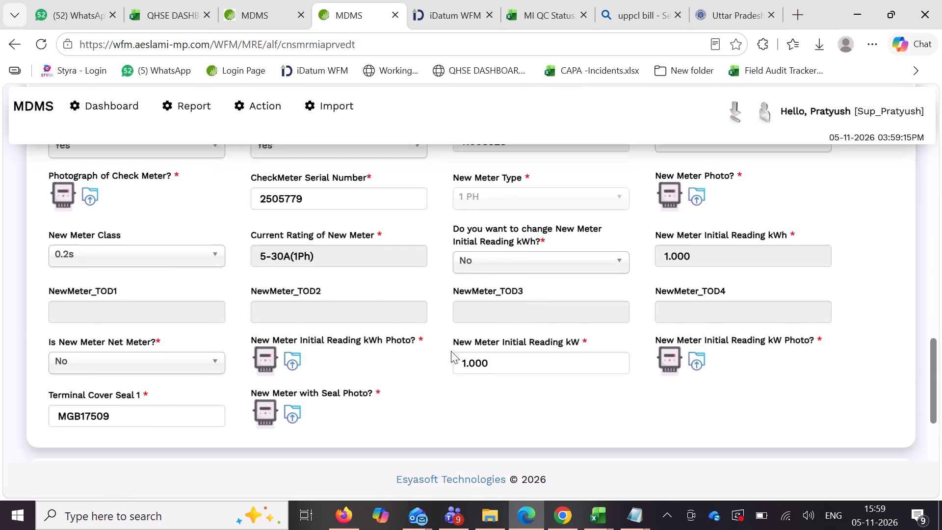
pyautogui.scroll(1, 478, 359)
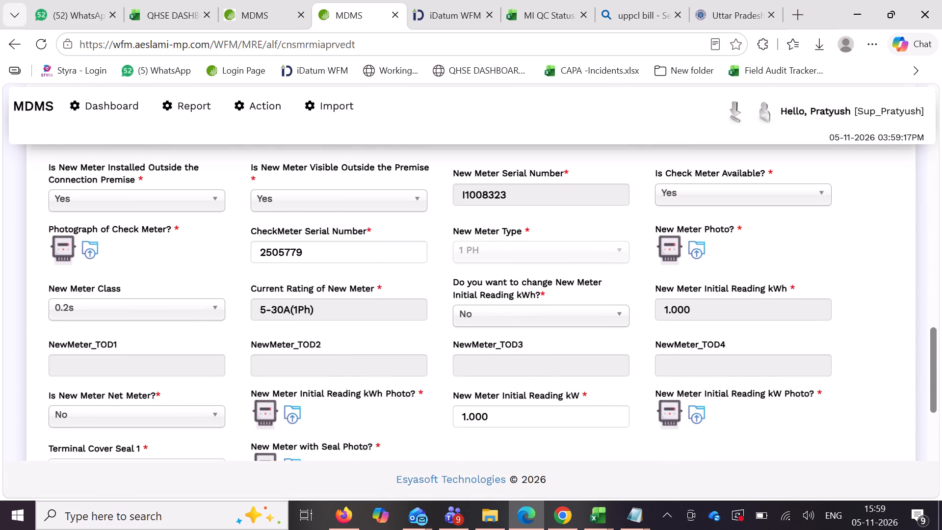
pyautogui.click(269, 405)
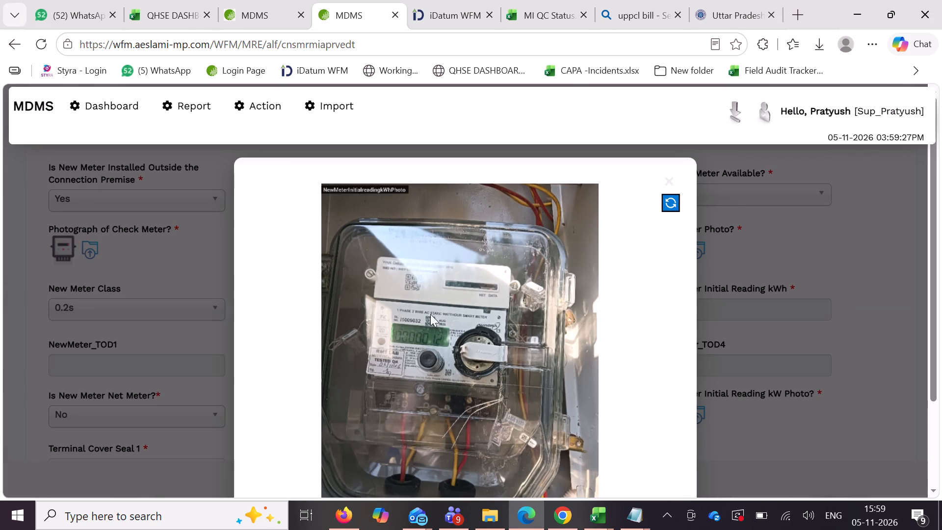
pyautogui.click(670, 186)
pyautogui.scroll(-3, 467, 312)
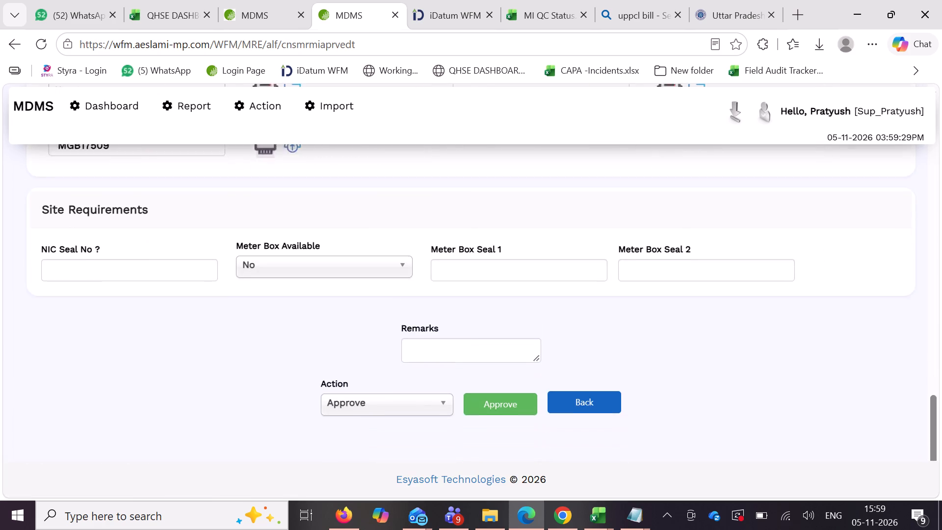
pyautogui.click(484, 353)
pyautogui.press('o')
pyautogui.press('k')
pyautogui.click(511, 397)
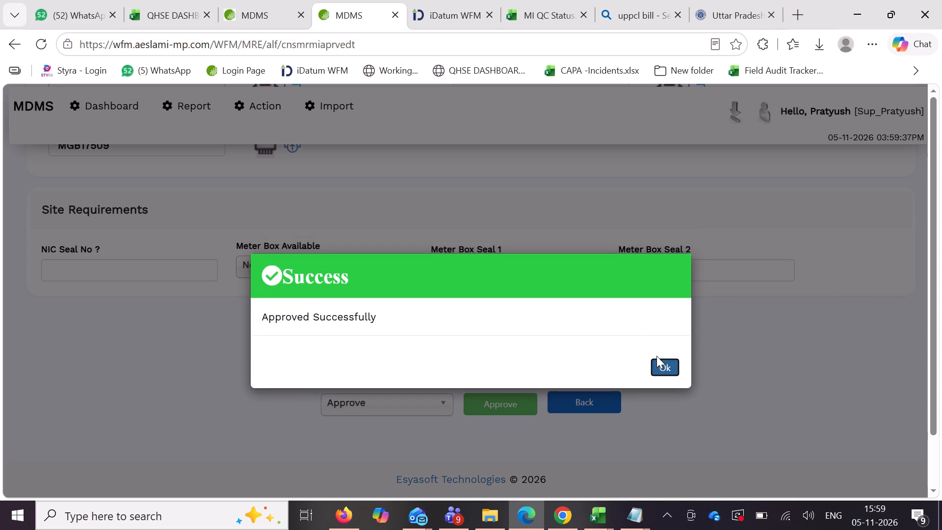
pyautogui.click(677, 364)
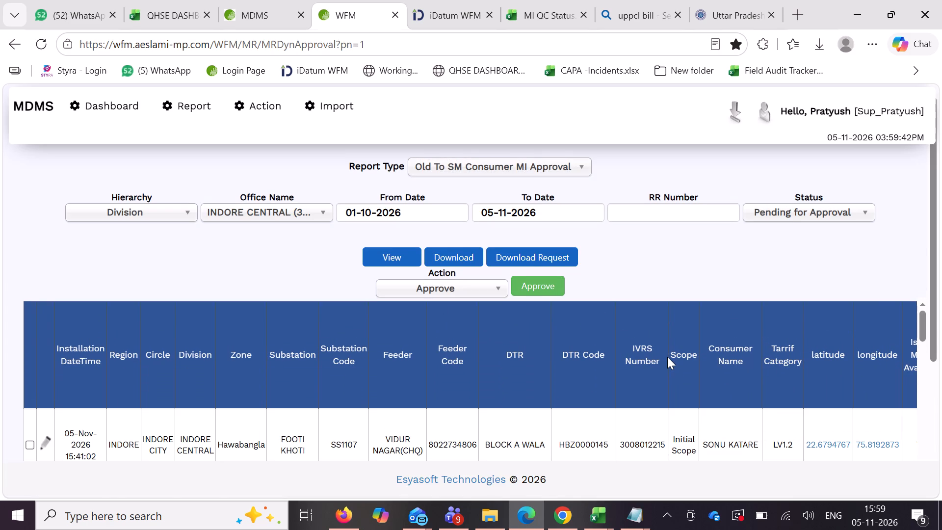
# Open the Hawabangla record installed 05-Nov-2026 15:41:02 and examine its old meter final and new meter initial kWh reading photos.
pyautogui.click(49, 441)
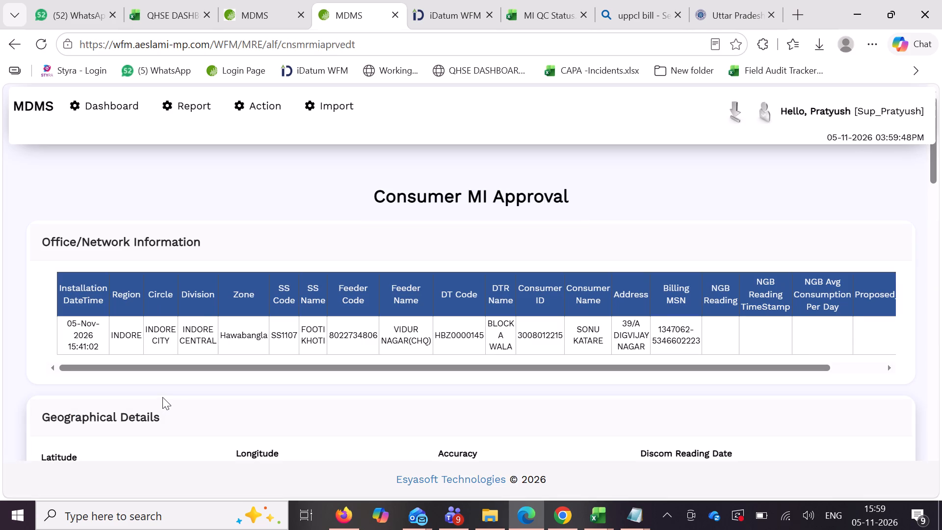
pyautogui.scroll(-3, 184, 369)
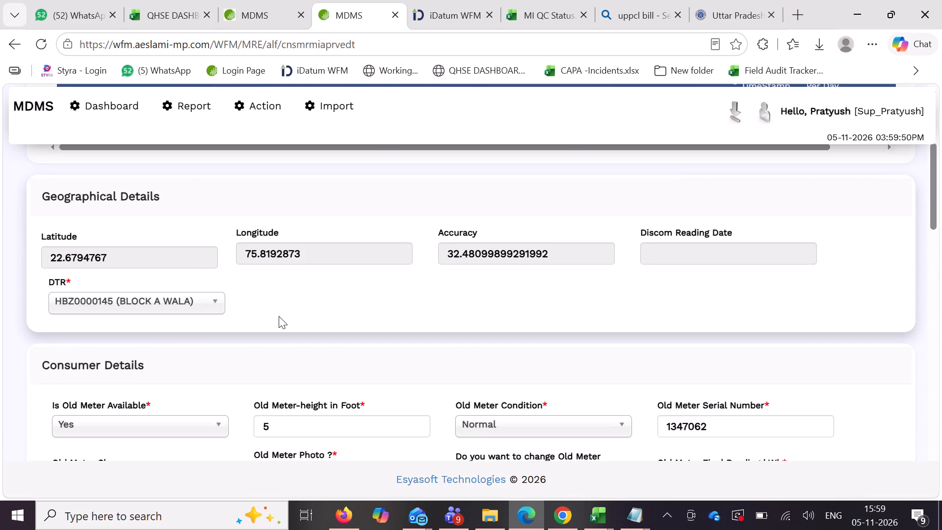
pyautogui.scroll(-2, 279, 314)
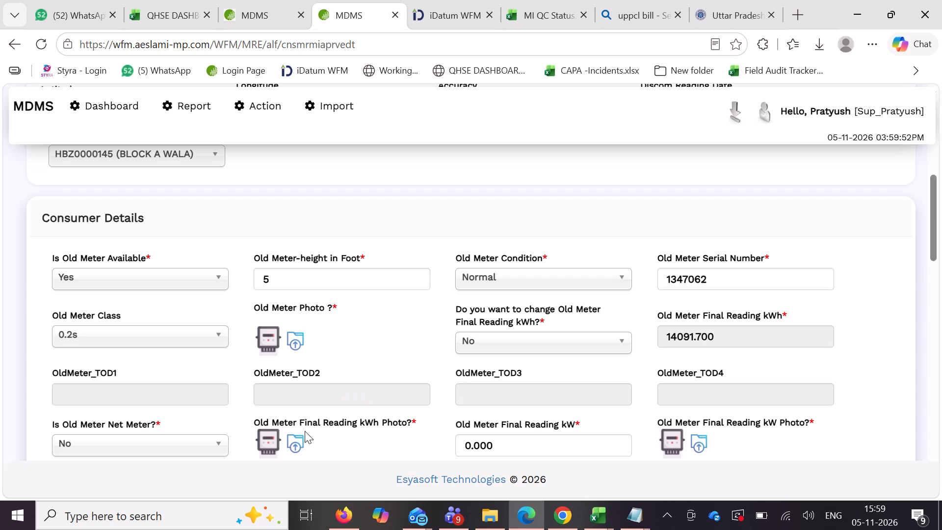
pyautogui.click(271, 443)
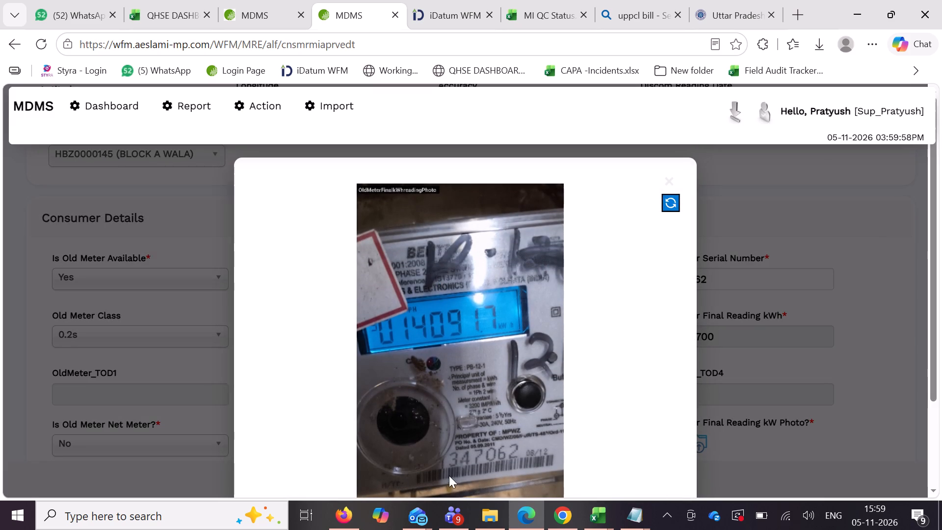
pyautogui.click(665, 181)
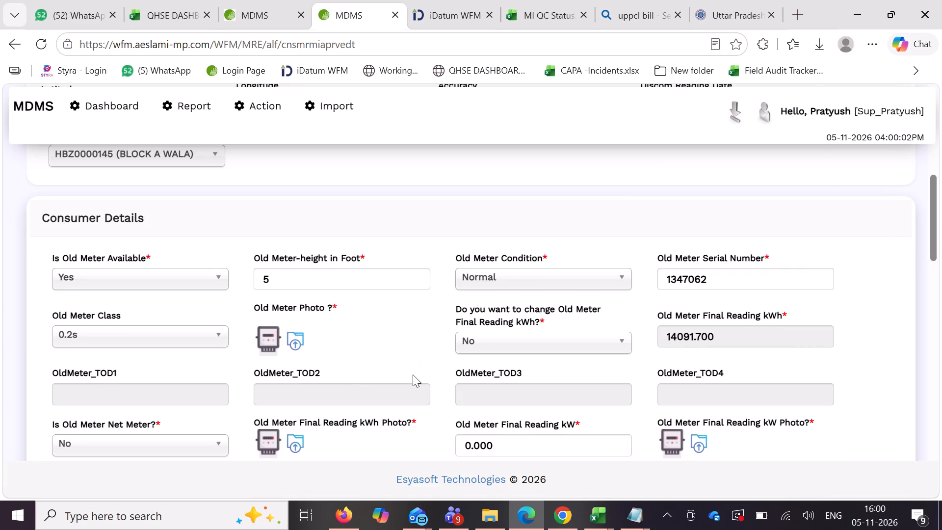
pyautogui.scroll(-8, 413, 374)
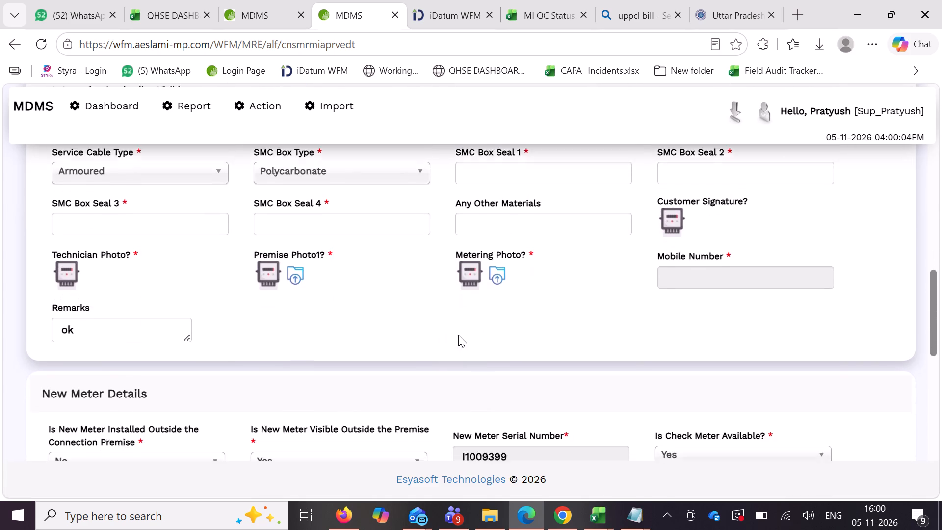
pyautogui.scroll(-4, 458, 335)
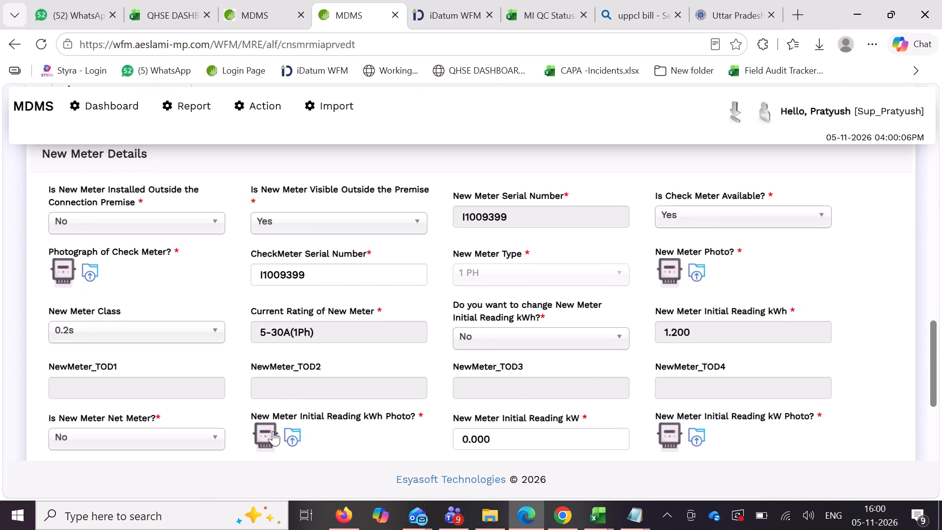
pyautogui.click(273, 433)
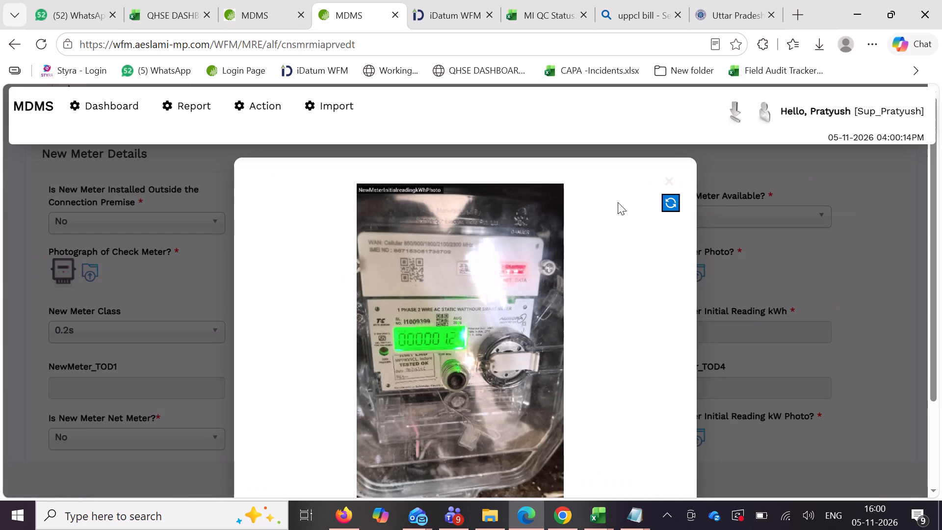
pyautogui.click(667, 180)
pyautogui.scroll(-4, 429, 315)
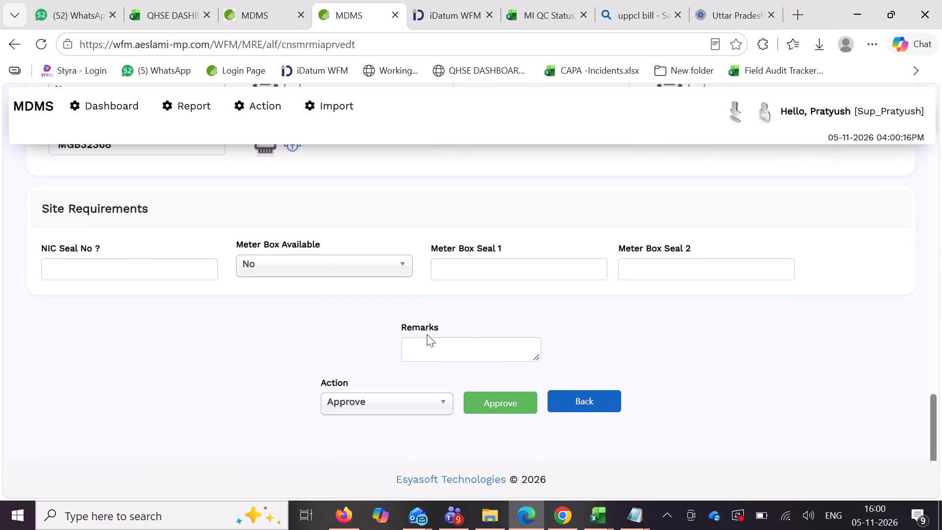
pyautogui.click(427, 334)
pyautogui.click(435, 344)
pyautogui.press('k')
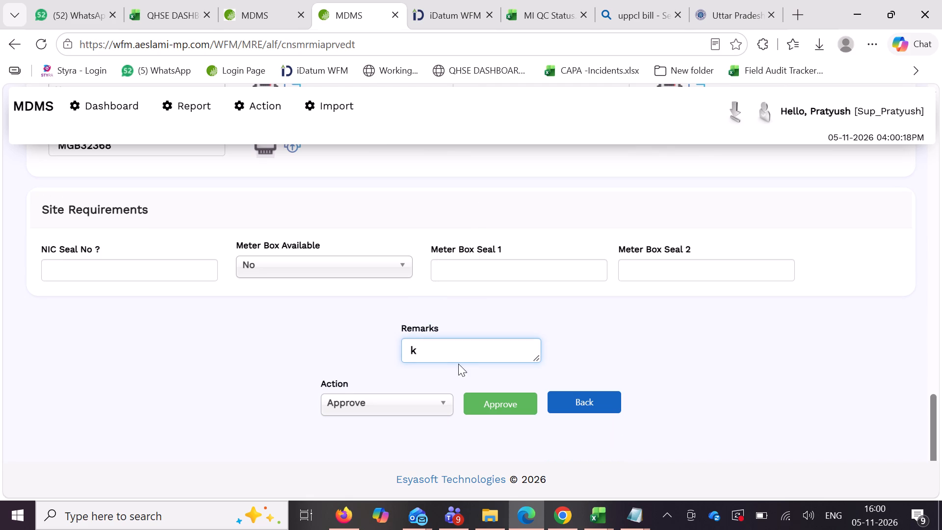
pyautogui.press('BackSpace')
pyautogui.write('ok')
pyautogui.click(525, 405)
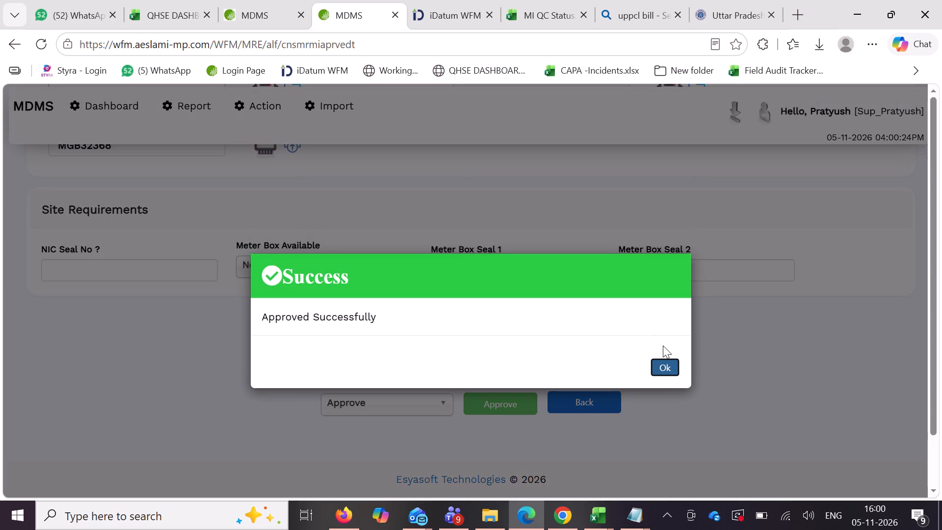
pyautogui.click(673, 364)
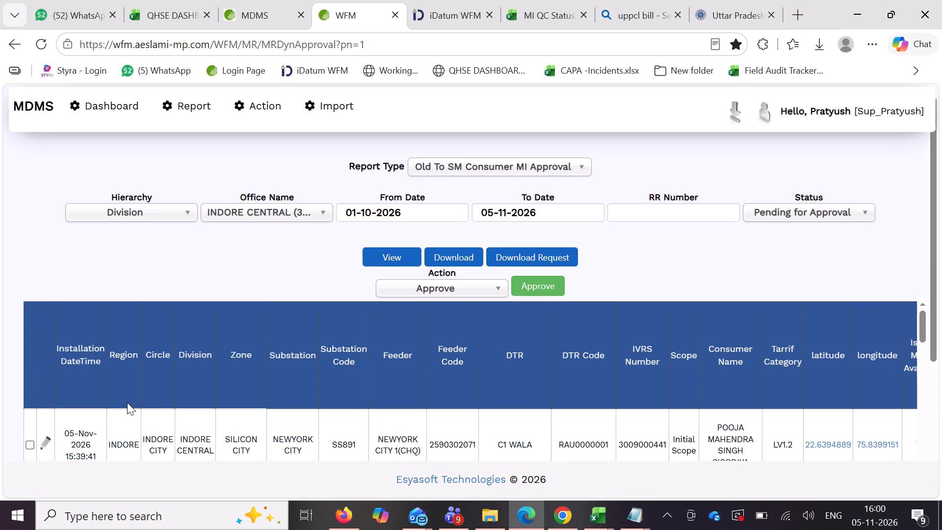
# Open the Silicon City record installed 05-Nov-2026 15:39:41 and examine its old meter final kWh reading photo.
pyautogui.click(42, 447)
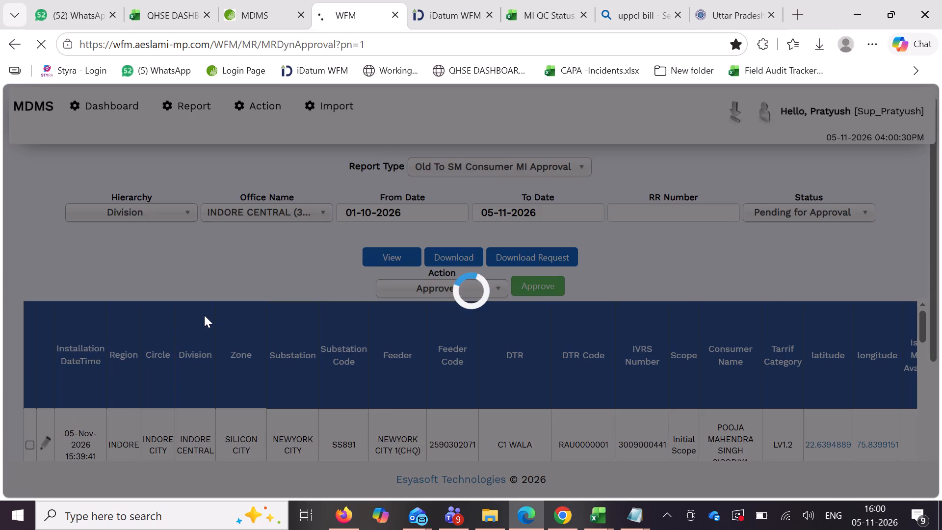
pyautogui.scroll(-5, 410, 271)
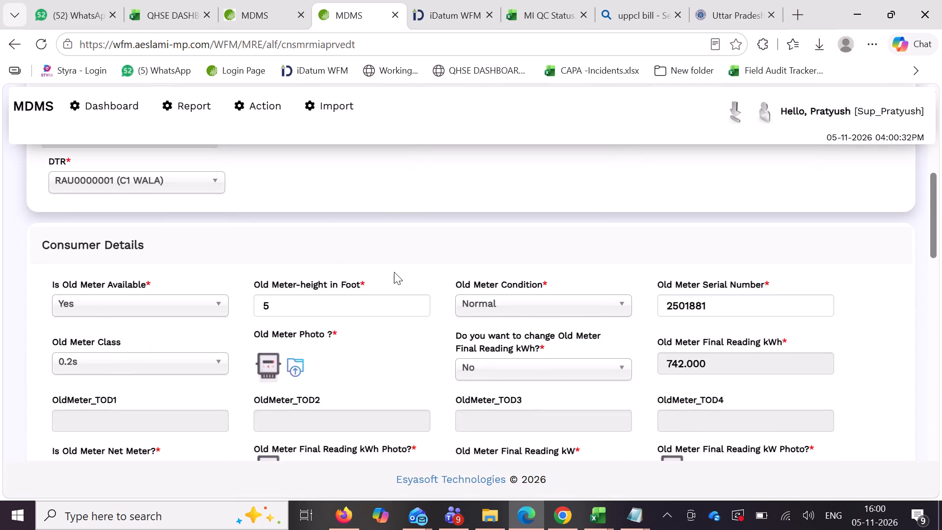
pyautogui.scroll(-1, 362, 282)
pyautogui.click(264, 392)
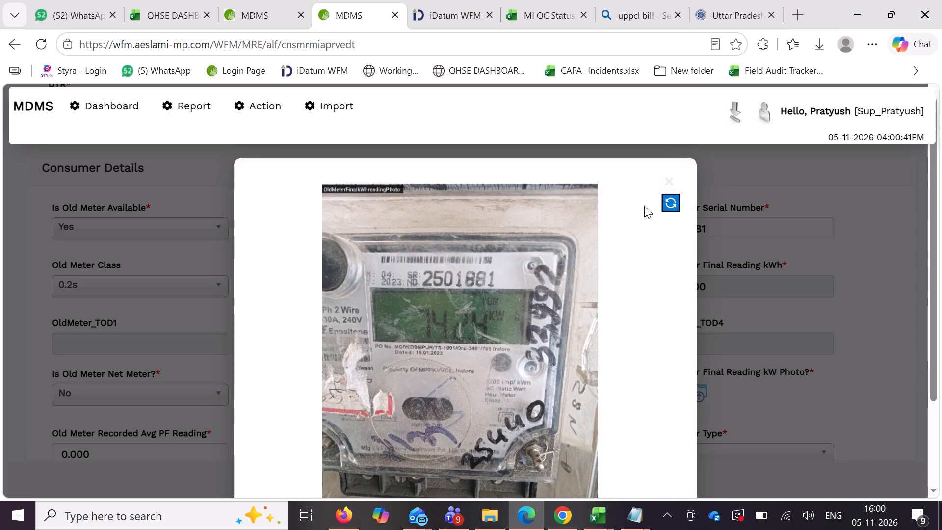
pyautogui.click(676, 180)
pyautogui.click(674, 181)
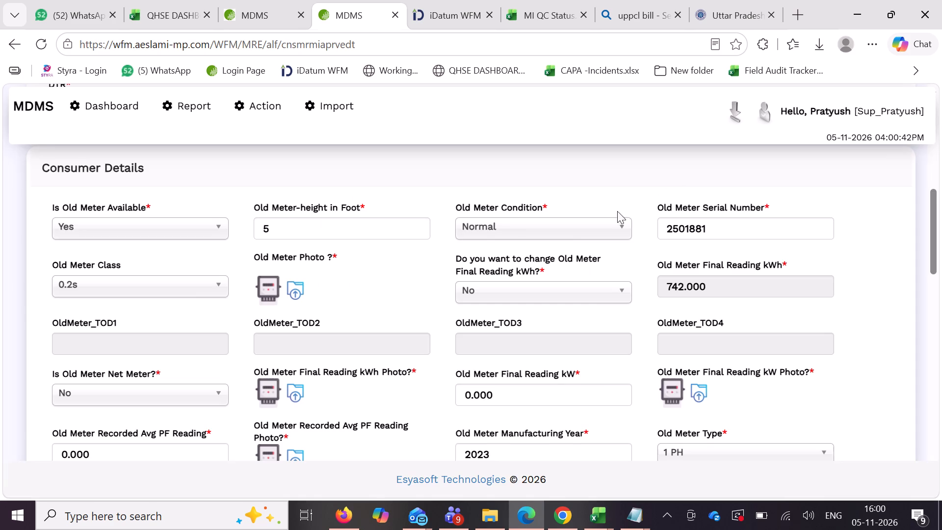
pyautogui.scroll(-3, 324, 290)
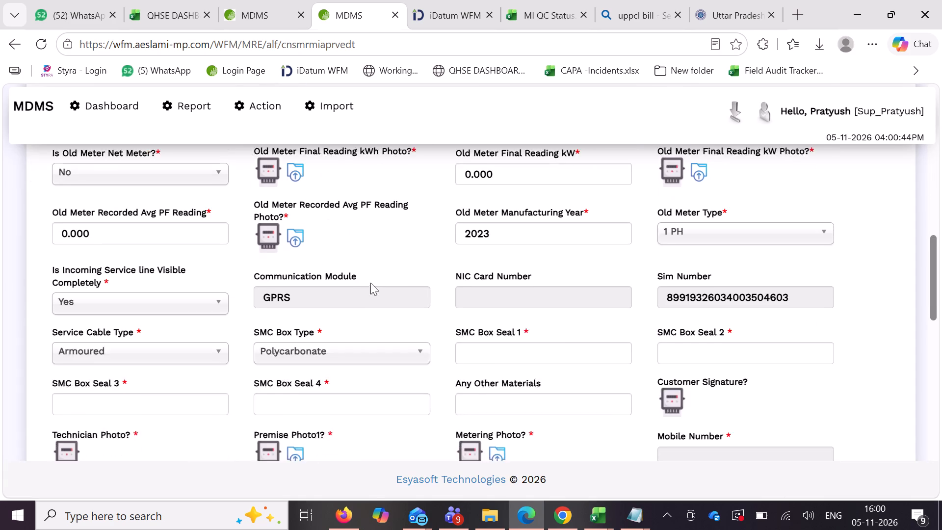
pyautogui.scroll(-4, 372, 283)
pyautogui.scroll(-2, 498, 303)
pyautogui.scroll(1, 491, 300)
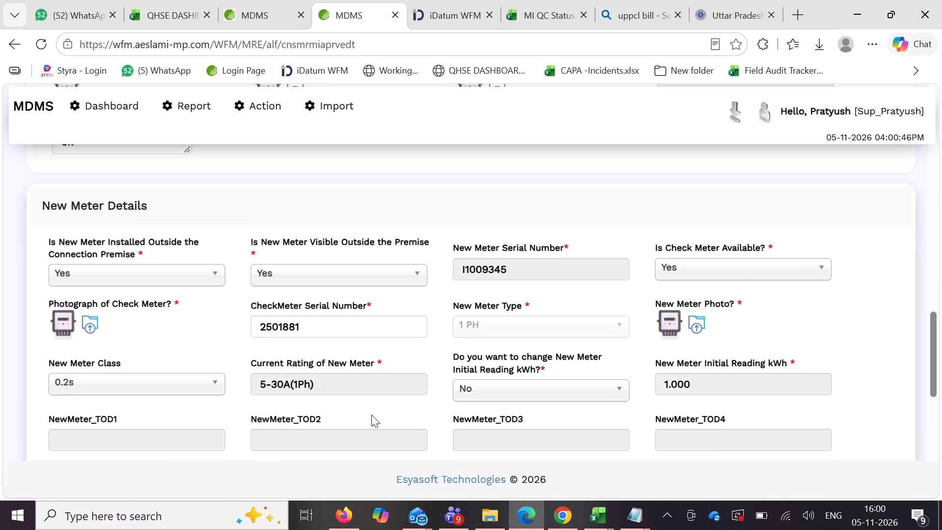
pyautogui.scroll(-2, 372, 418)
pyautogui.click(264, 348)
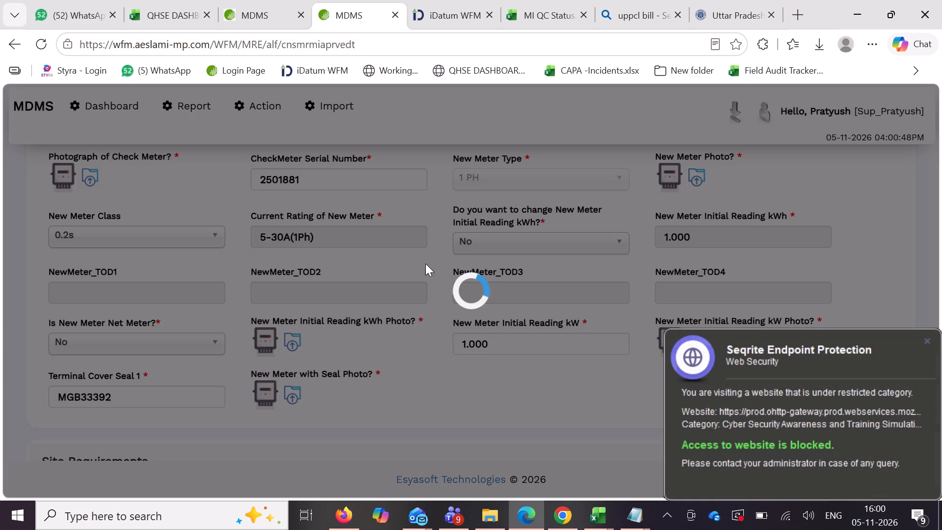
pyautogui.scroll(6, 426, 261)
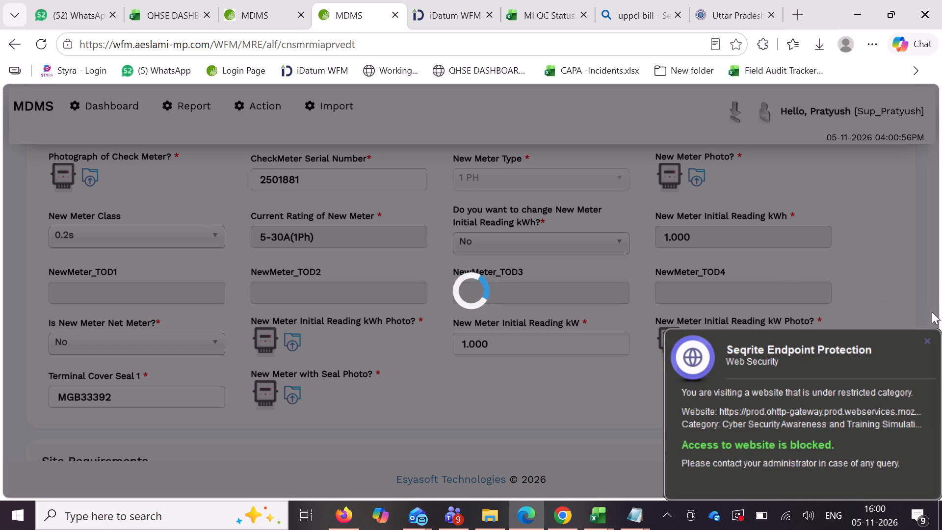
pyautogui.click(928, 336)
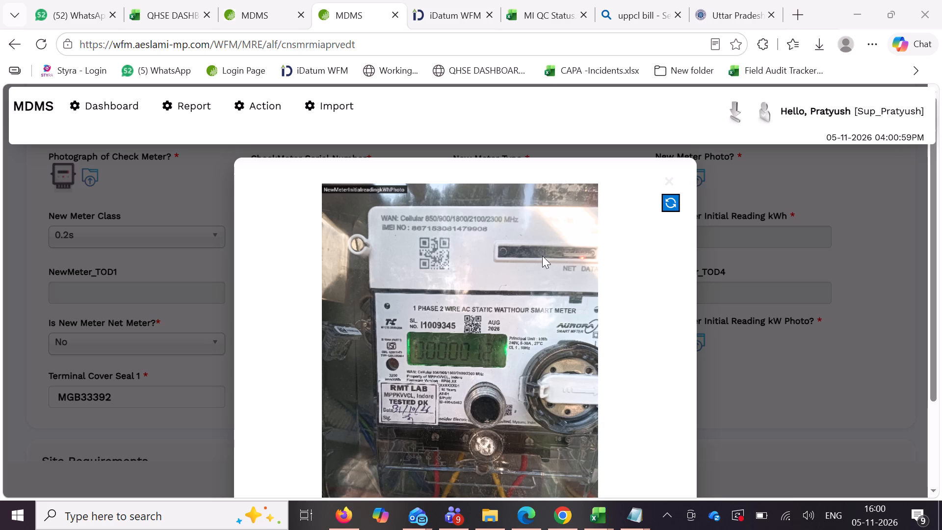
pyautogui.click(681, 177)
pyautogui.click(670, 179)
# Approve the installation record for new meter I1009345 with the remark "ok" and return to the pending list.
pyautogui.scroll(-1, 647, 215)
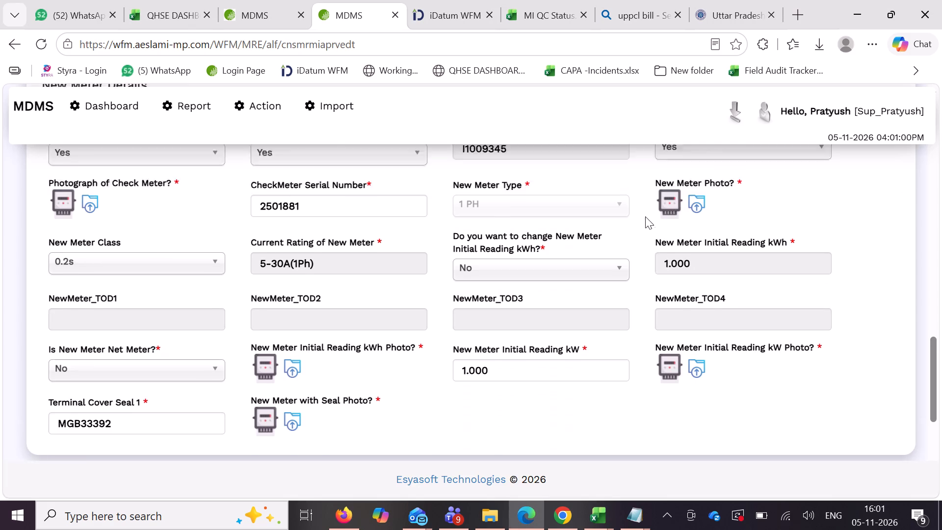
pyautogui.scroll(-2, 645, 216)
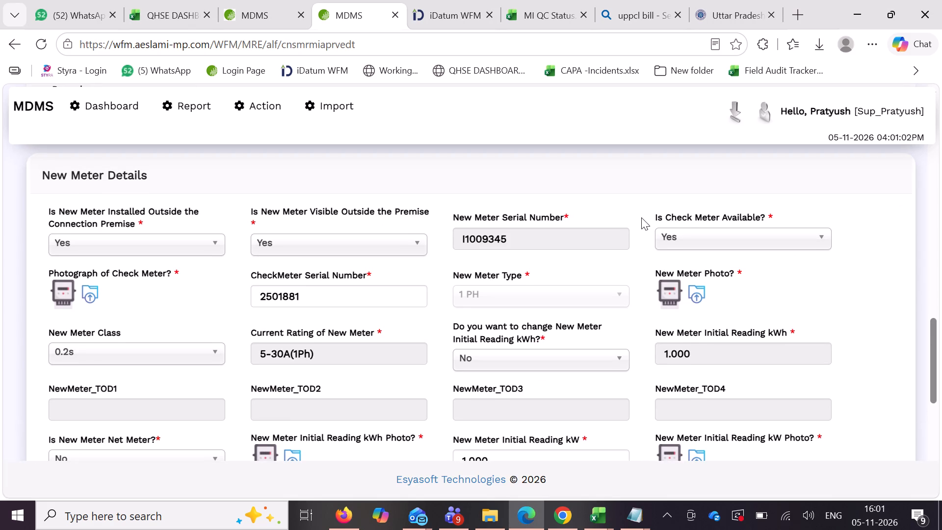
pyautogui.scroll(-2, 641, 217)
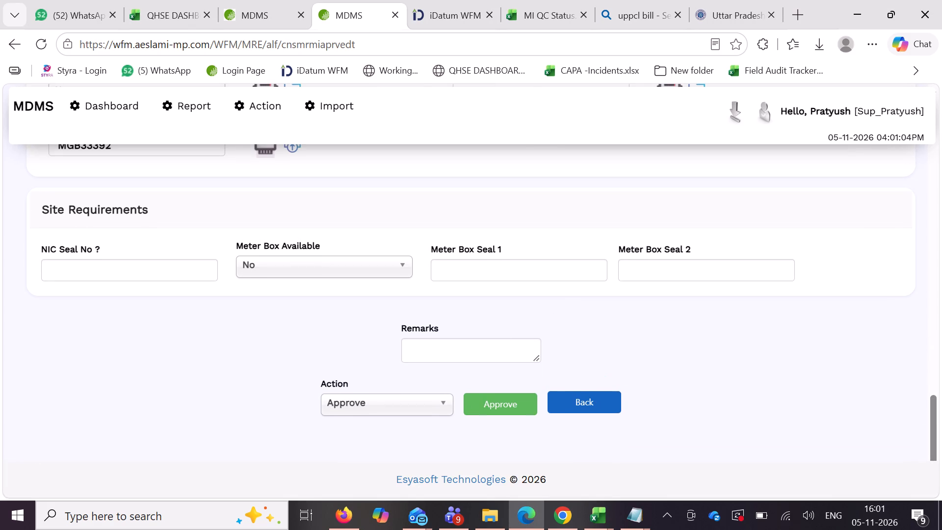
pyautogui.click(469, 353)
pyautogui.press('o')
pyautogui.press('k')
pyautogui.click(488, 395)
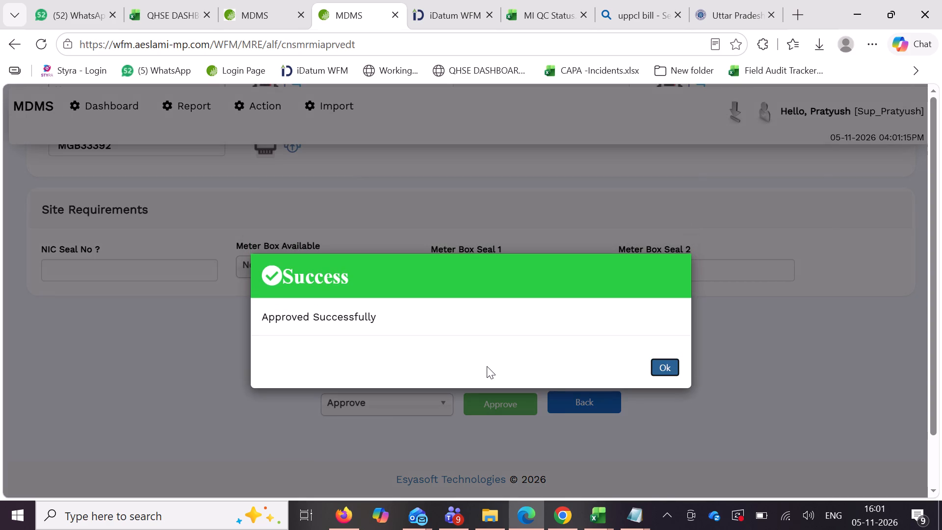
pyautogui.click(655, 372)
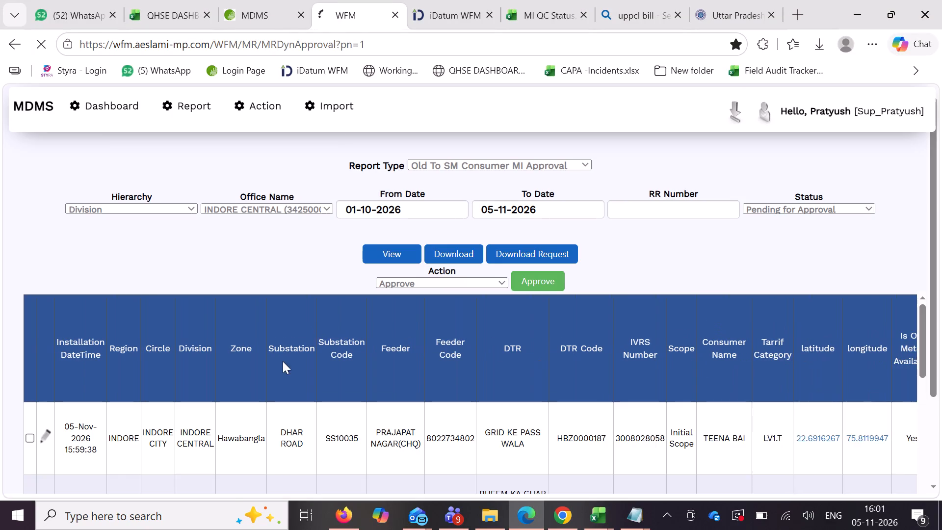
# Open the Hawabangla record installed 05-Nov-2026 15:59:38 and examine its old meter final kWh reading photo.
pyautogui.click(33, 441)
pyautogui.click(46, 445)
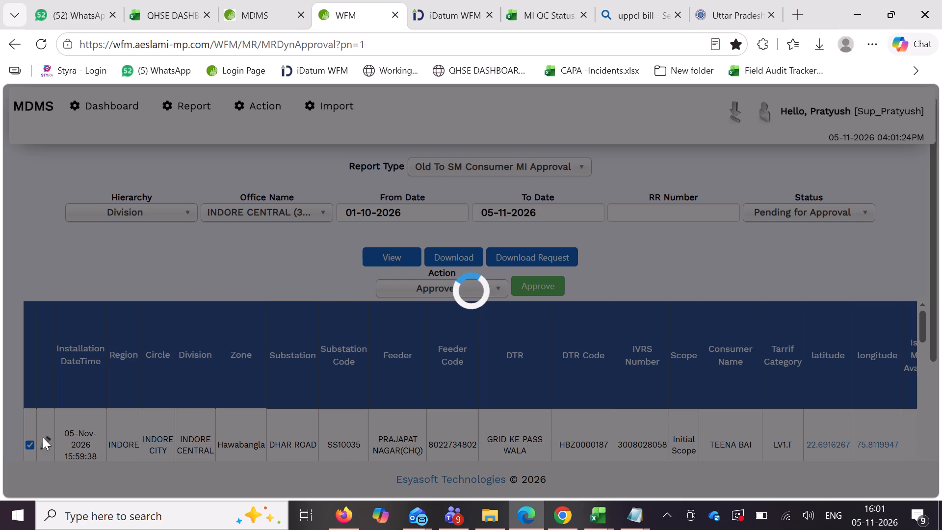
pyautogui.click(45, 440)
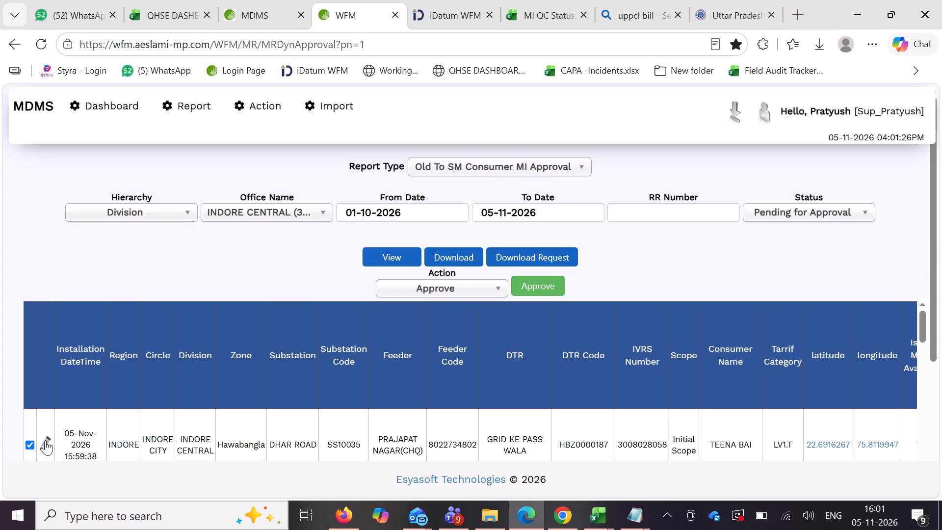
pyautogui.click(45, 440)
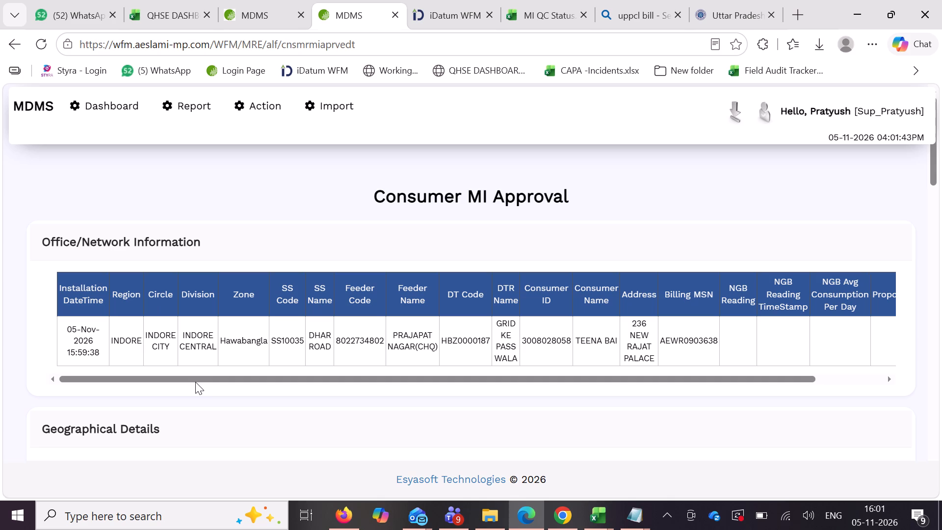
pyautogui.scroll(-3, 218, 371)
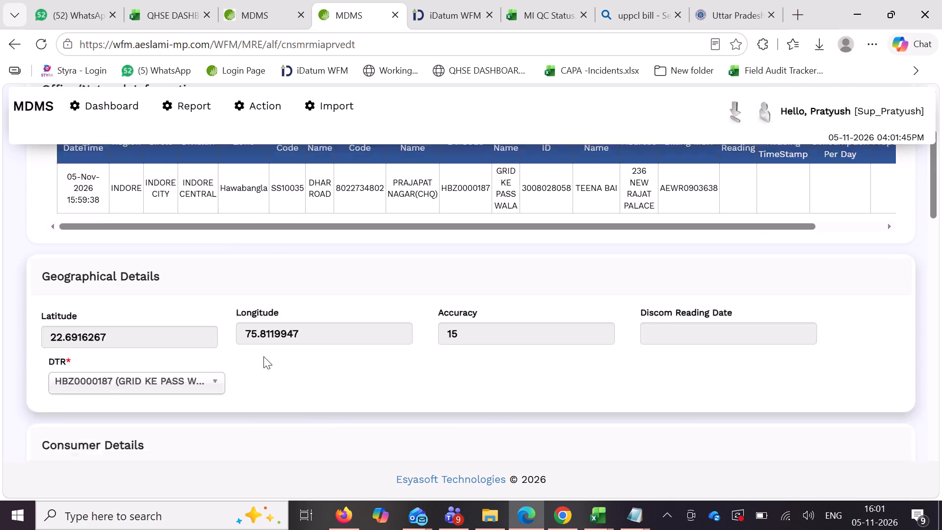
pyautogui.scroll(-4, 378, 320)
pyautogui.scroll(1, 396, 315)
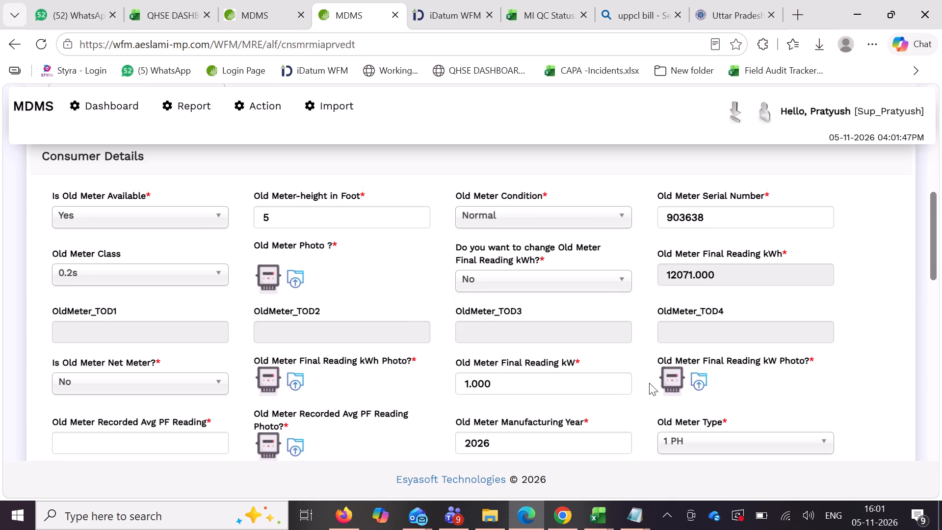
pyautogui.click(275, 378)
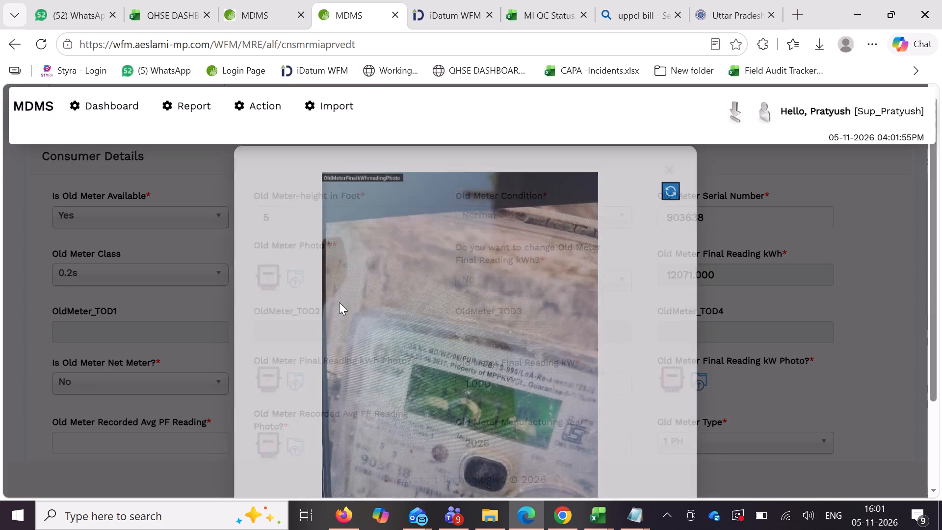
pyautogui.scroll(-2, 461, 376)
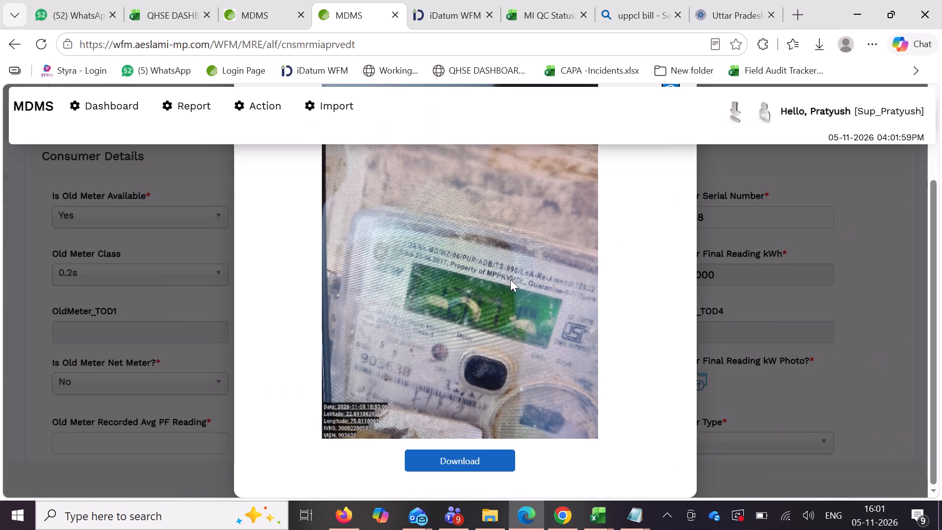
pyautogui.scroll(2, 601, 224)
pyautogui.click(672, 186)
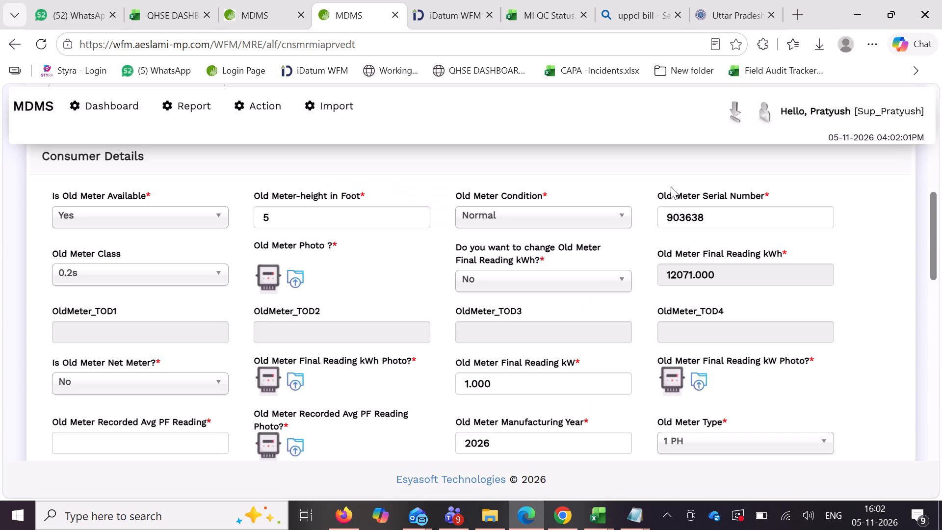
pyautogui.scroll(-7, 428, 384)
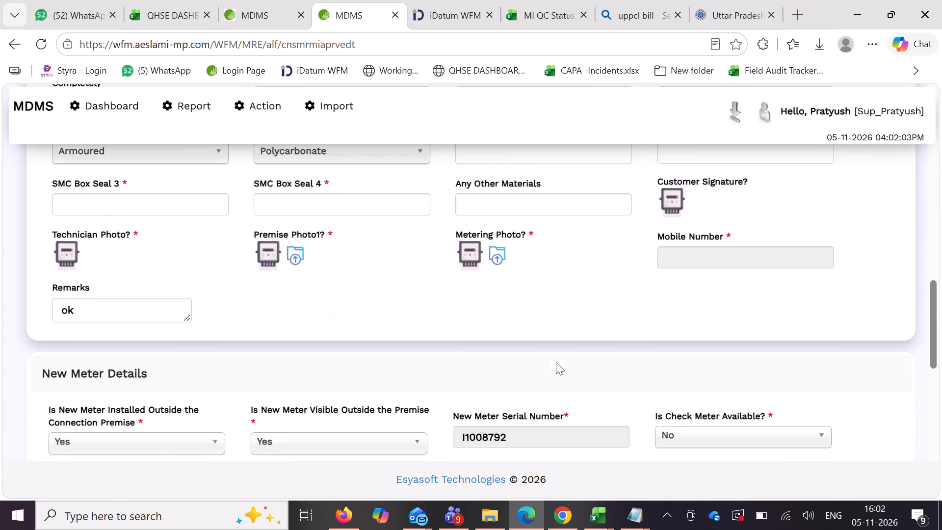
pyautogui.scroll(-3, 556, 362)
pyautogui.click(660, 354)
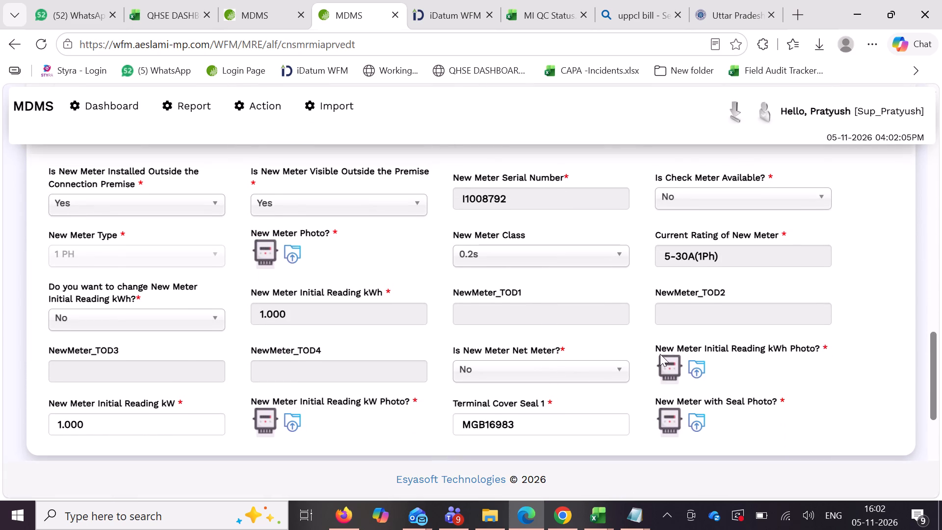
pyautogui.click(668, 368)
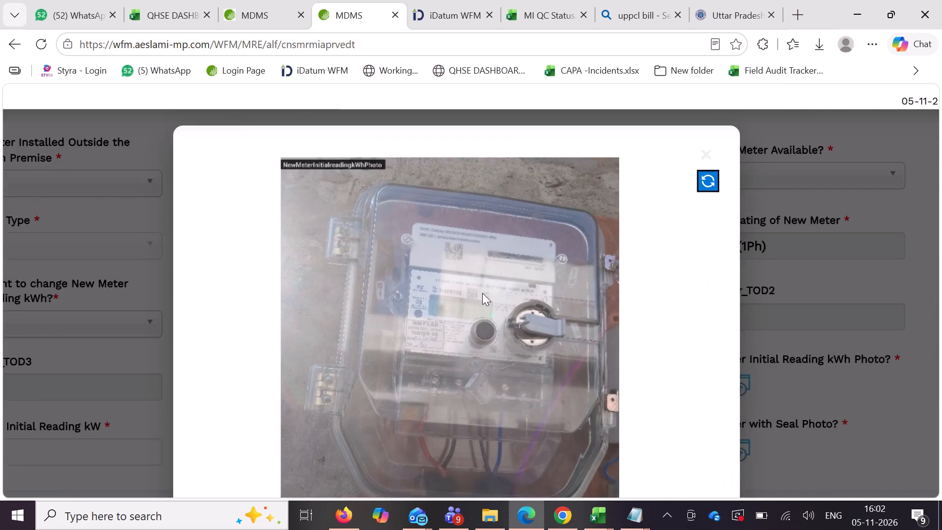
pyautogui.click(670, 183)
pyautogui.scroll(-3, 495, 363)
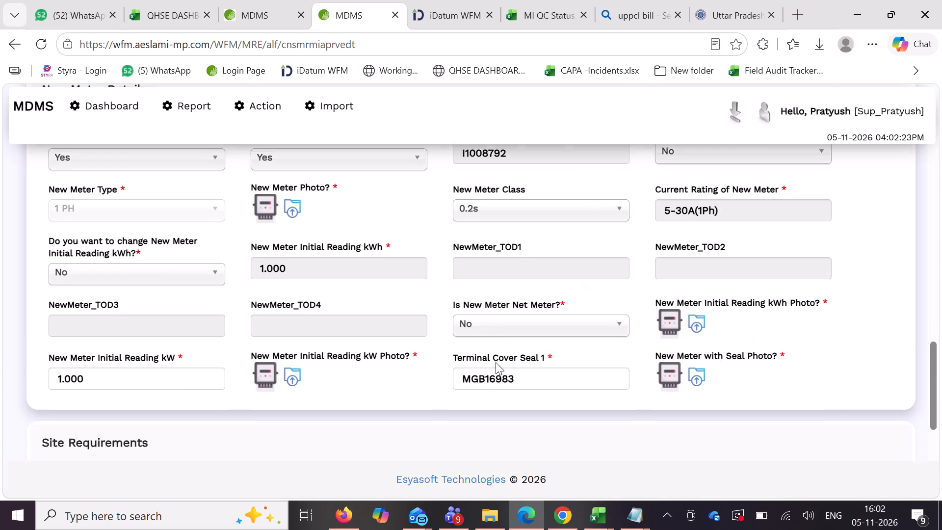
pyautogui.scroll(-1, 496, 362)
pyautogui.click(489, 345)
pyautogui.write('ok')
pyautogui.click(519, 411)
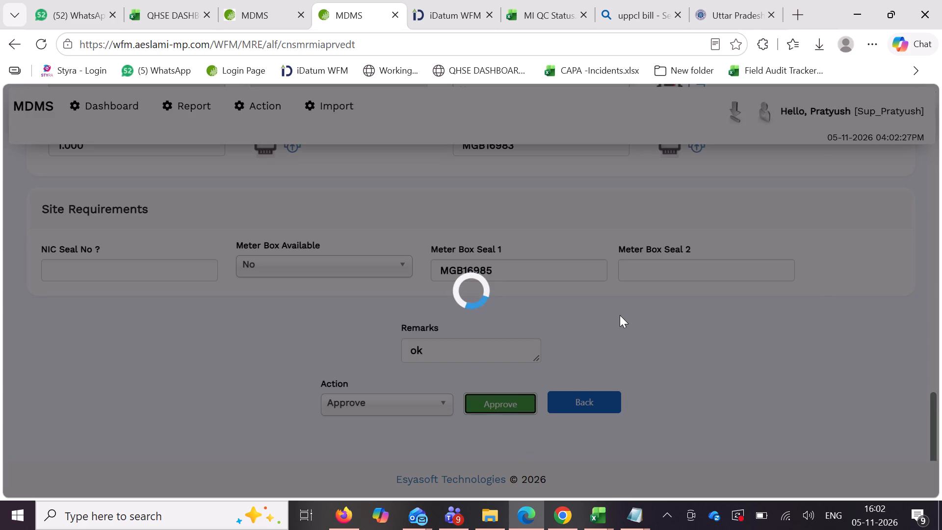